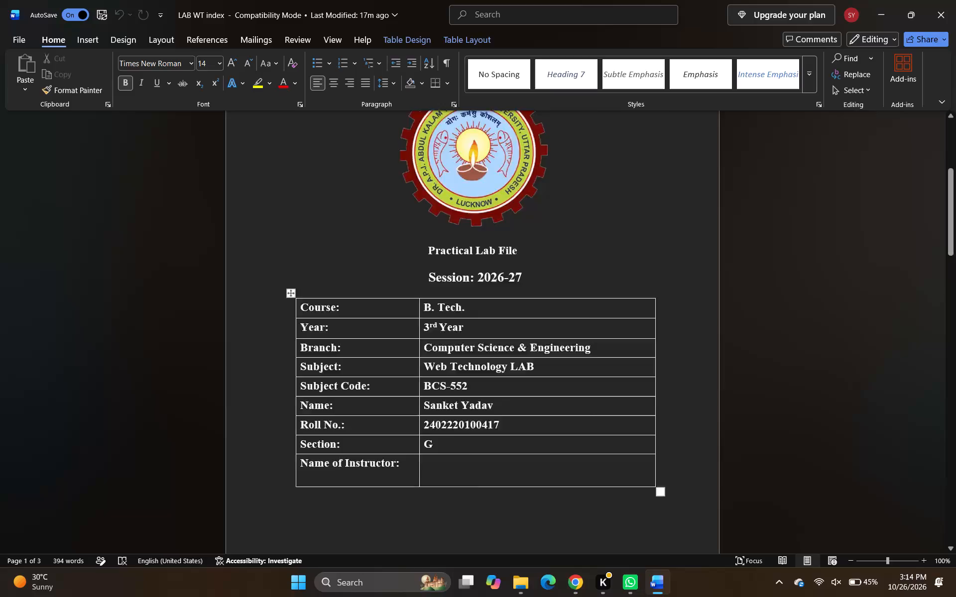
Open the print preview of the LAB WT index document and look through all its pages.
scroll(363, 363, up, 5)
scroll(363, 363, down, 7)
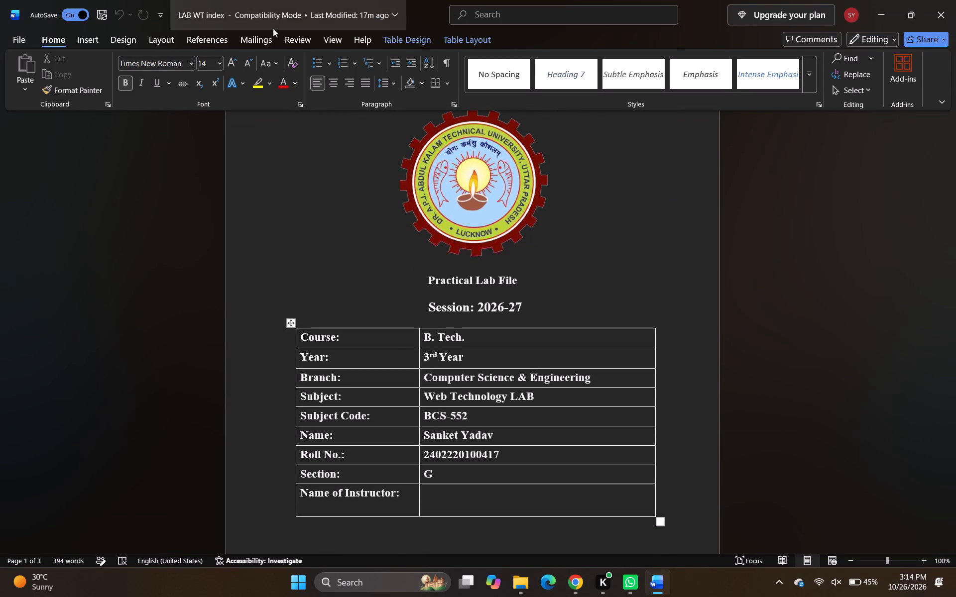
click(20, 33)
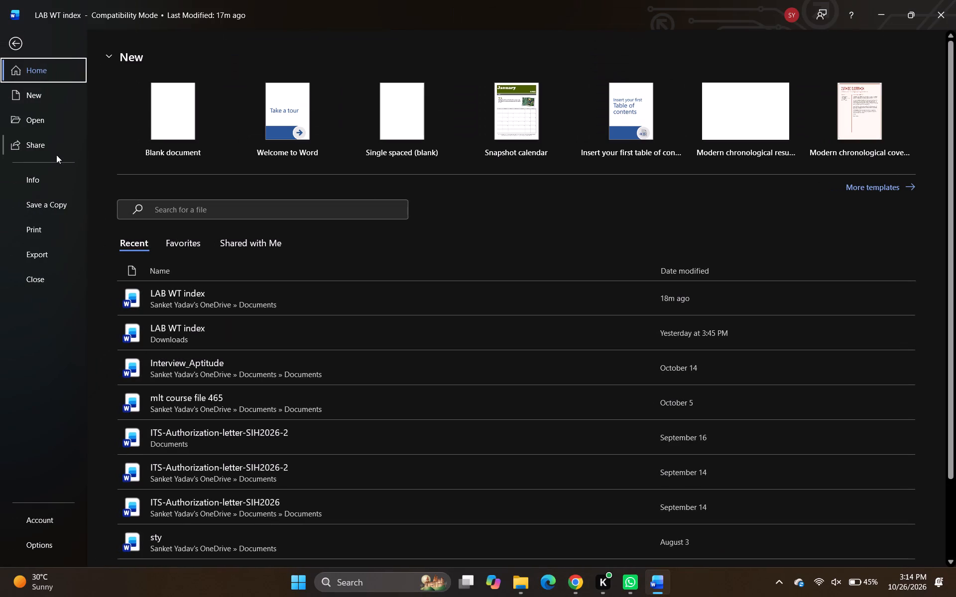
click(48, 206)
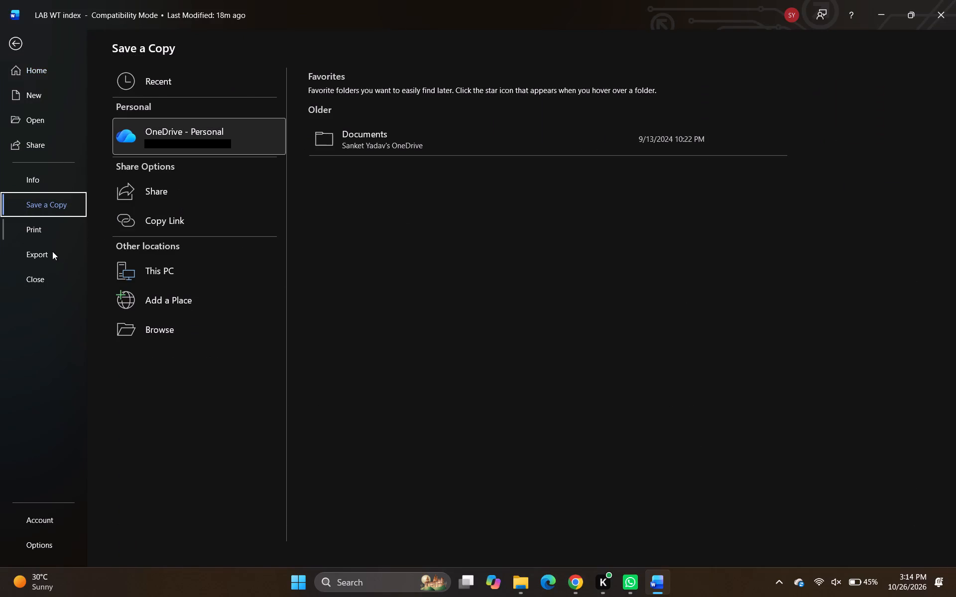
click(48, 219)
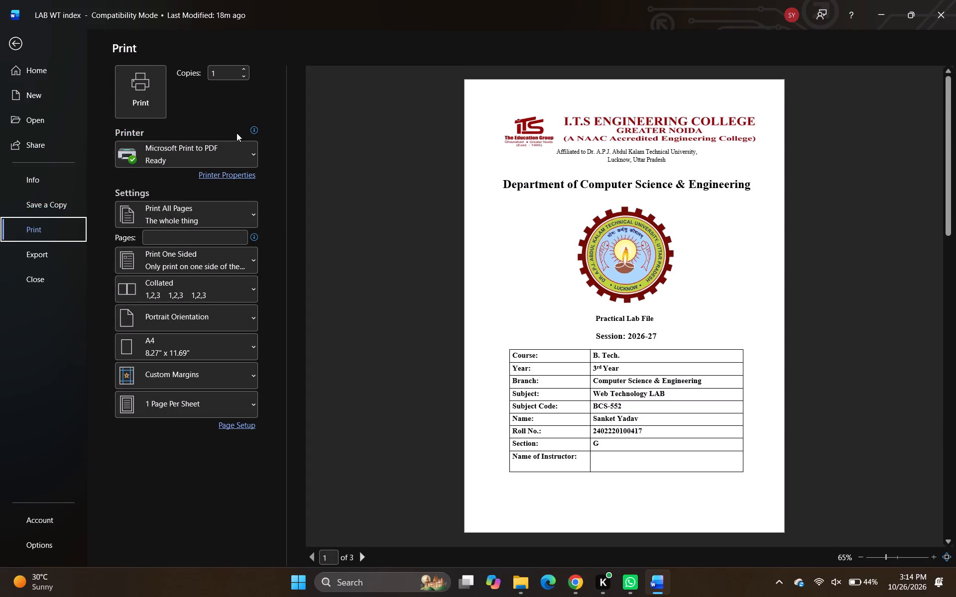
scroll(627, 307, down, 6)
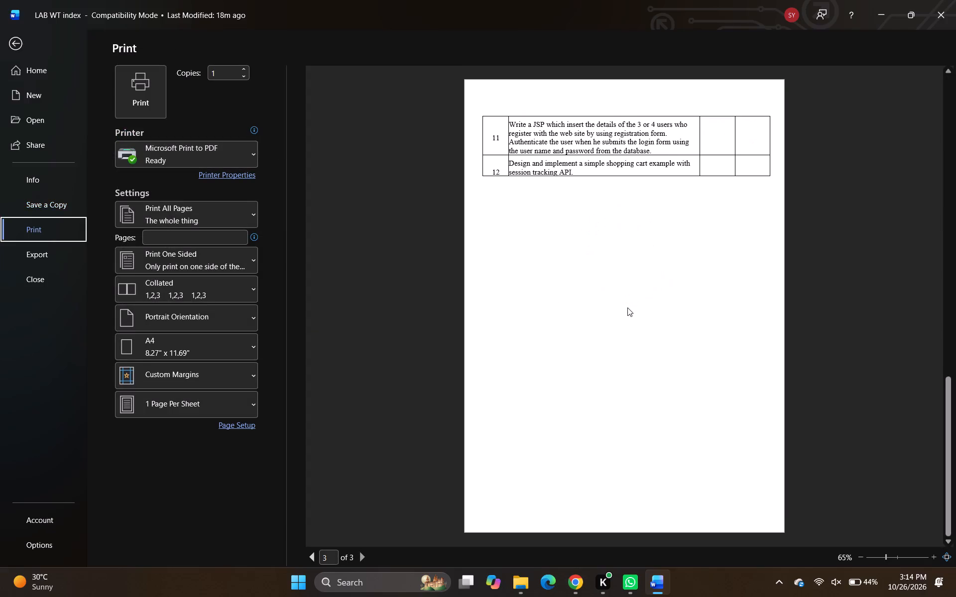
scroll(627, 307, up, 5)
scroll(627, 307, down, 2)
scroll(627, 307, up, 1)
scroll(627, 307, down, 2)
scroll(627, 307, up, 2)
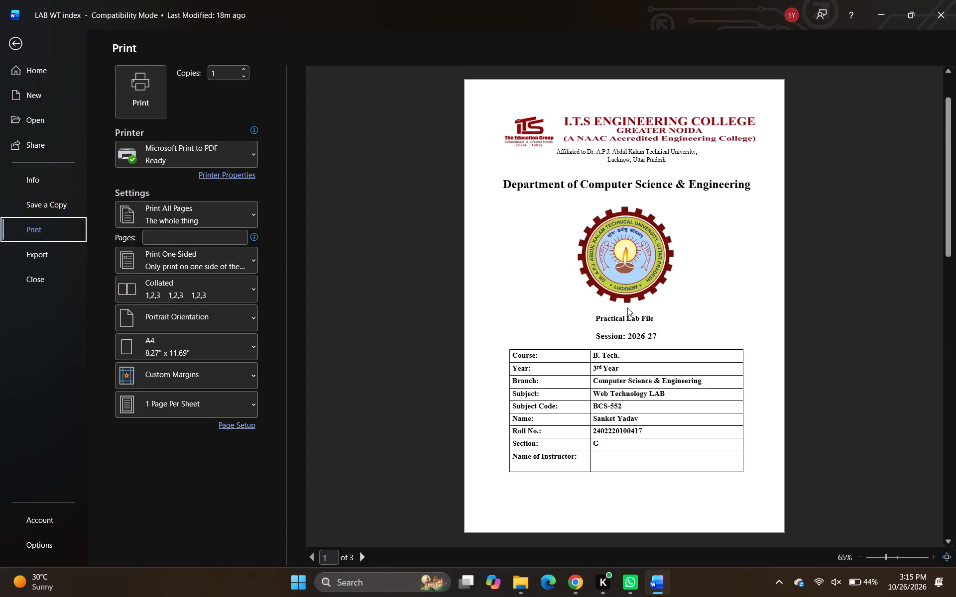
scroll(572, 307, up, 1)
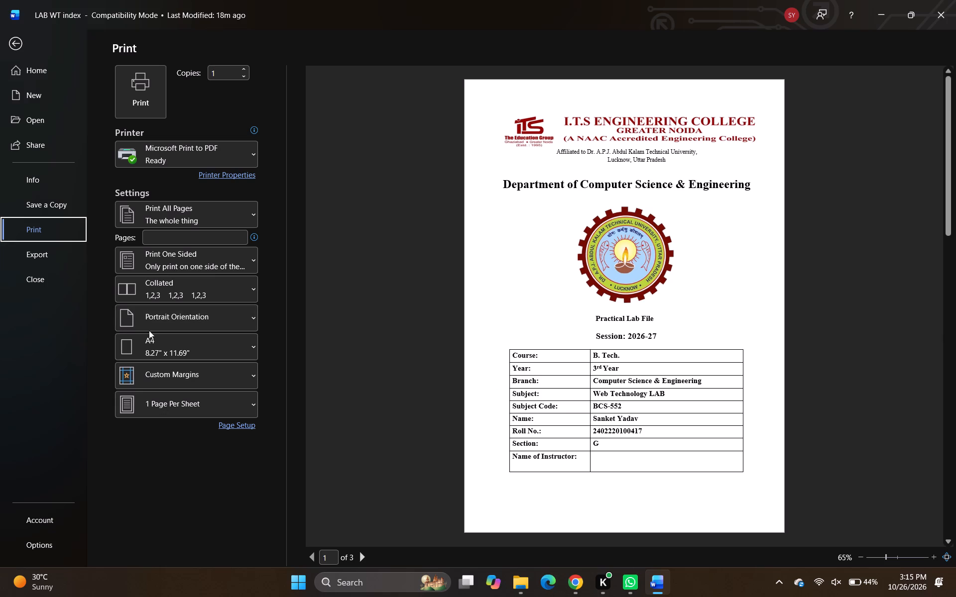
Print all pages with Microsoft Print to PDF and save the output in Documents as "WebTechIndex file".
click(234, 149)
click(230, 180)
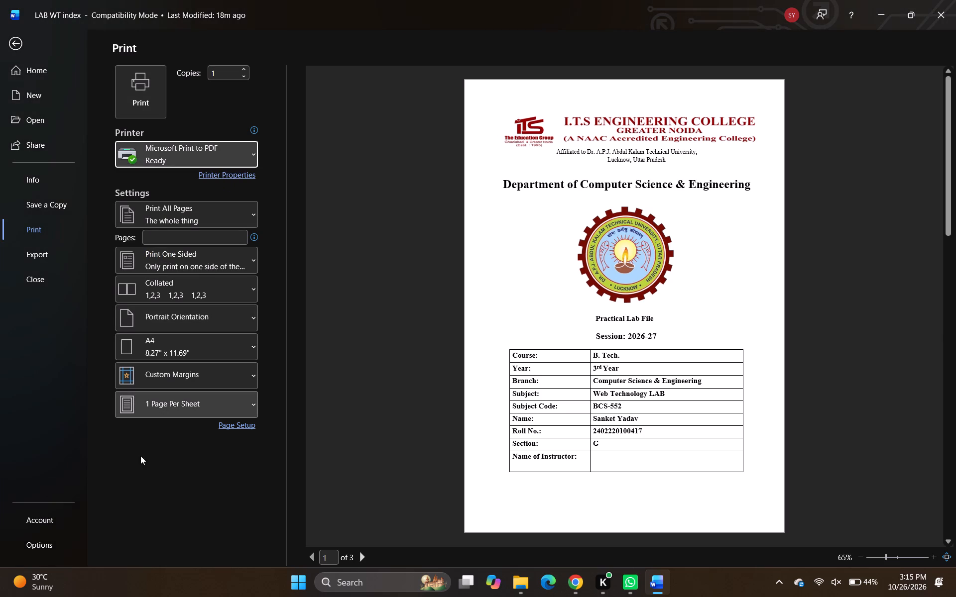
click(150, 530)
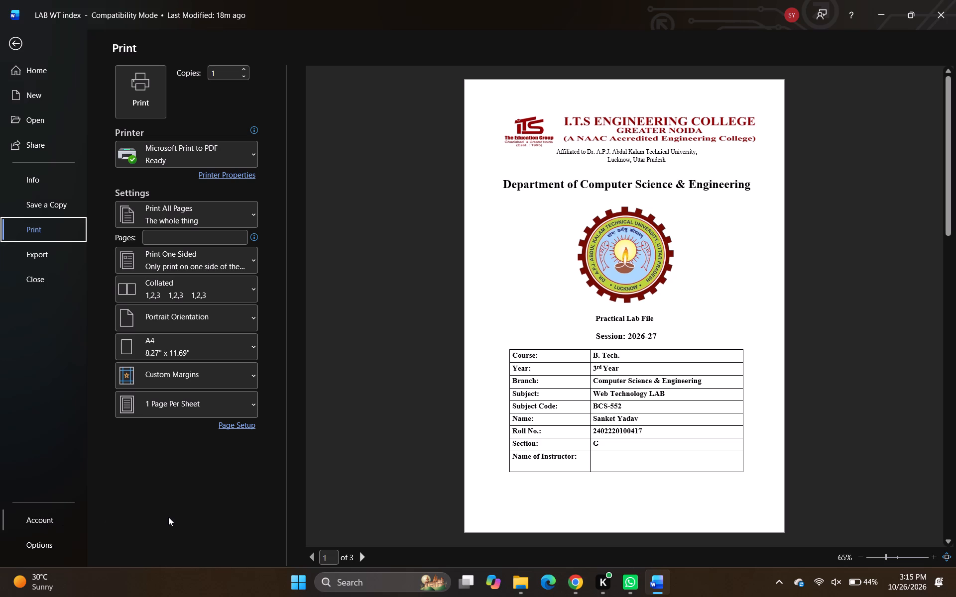
click(149, 101)
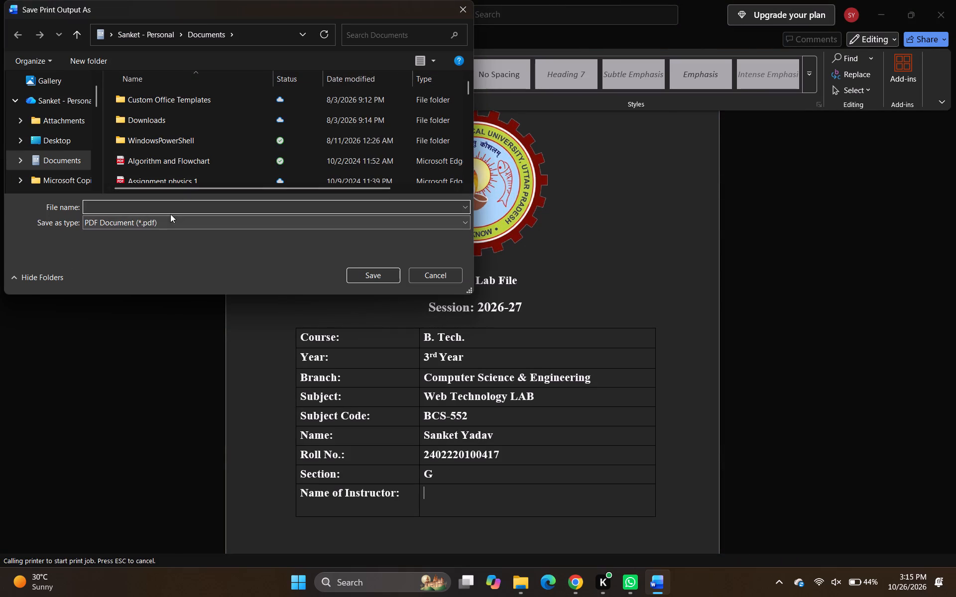
click(170, 208)
text(WebTexh)
key(BackSpace)
key(BackSpace)
text(chIndexfile)
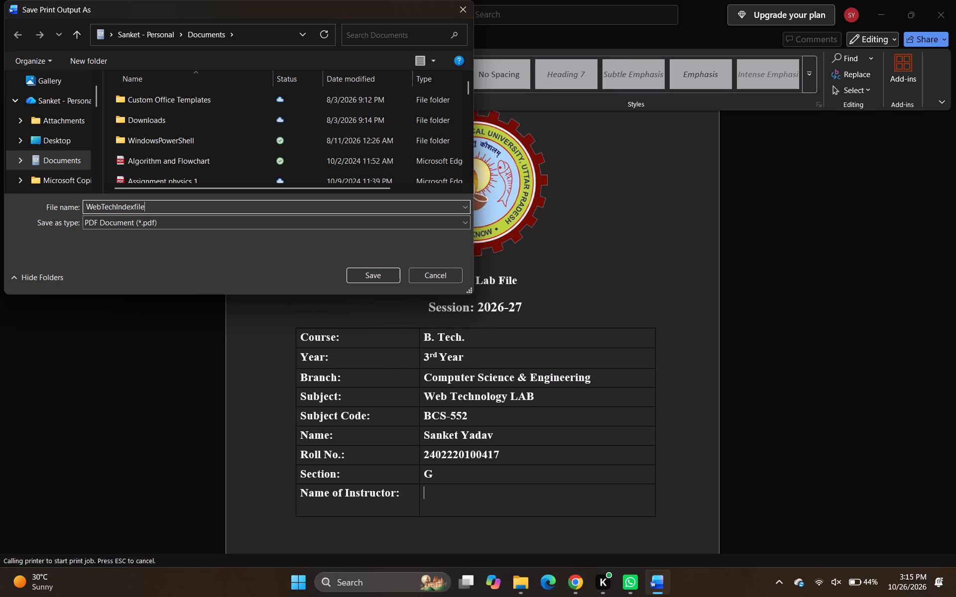
key(BackSpace)
key(BackSpace)
key(BackSpace)
key(BackSpace)
key(space)
text(file)
key(Return)
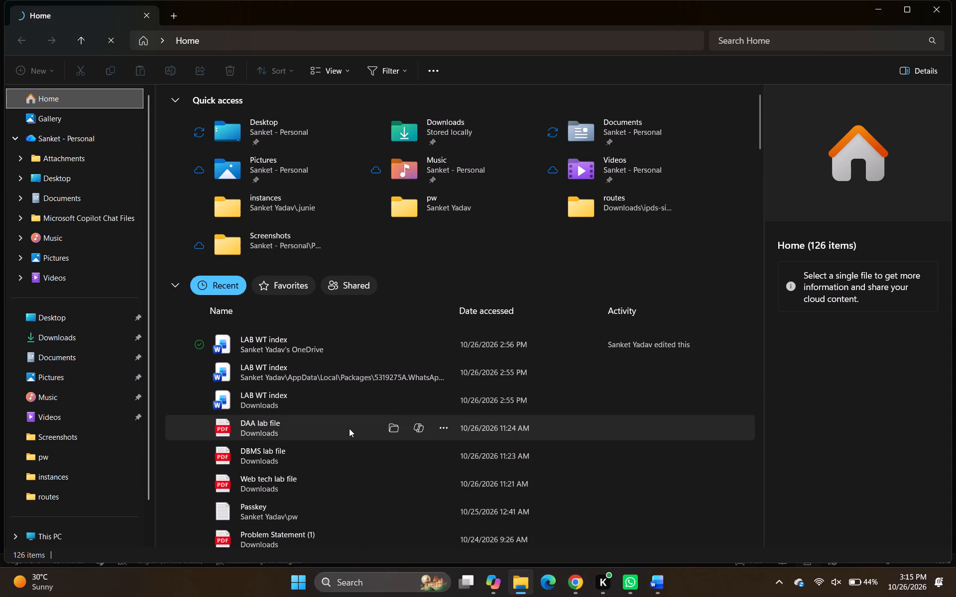
scroll(555, 309, up, 11)
scroll(553, 309, down, 5)
scroll(553, 317, up, 5)
click(67, 134)
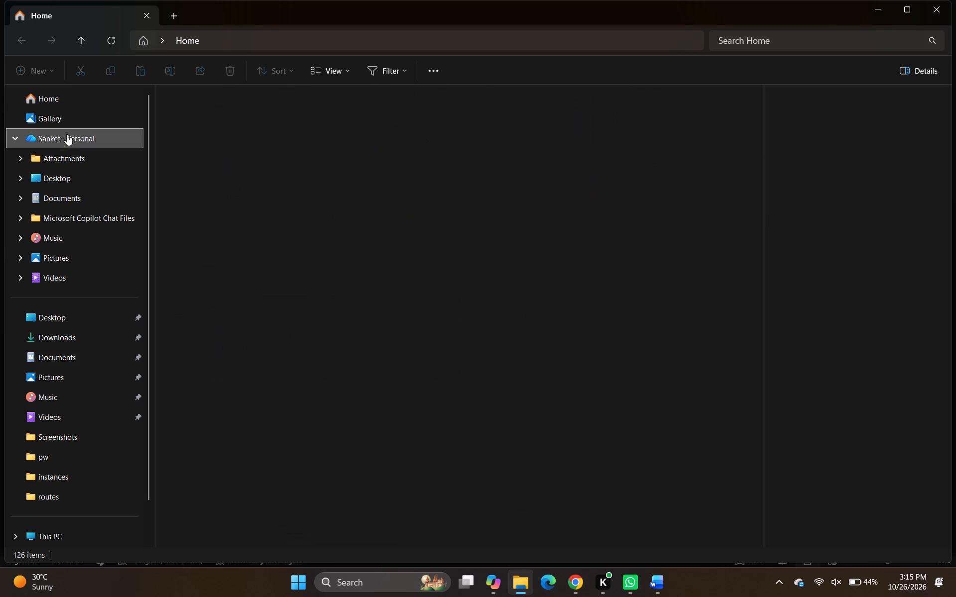
click(69, 124)
click(75, 110)
click(82, 95)
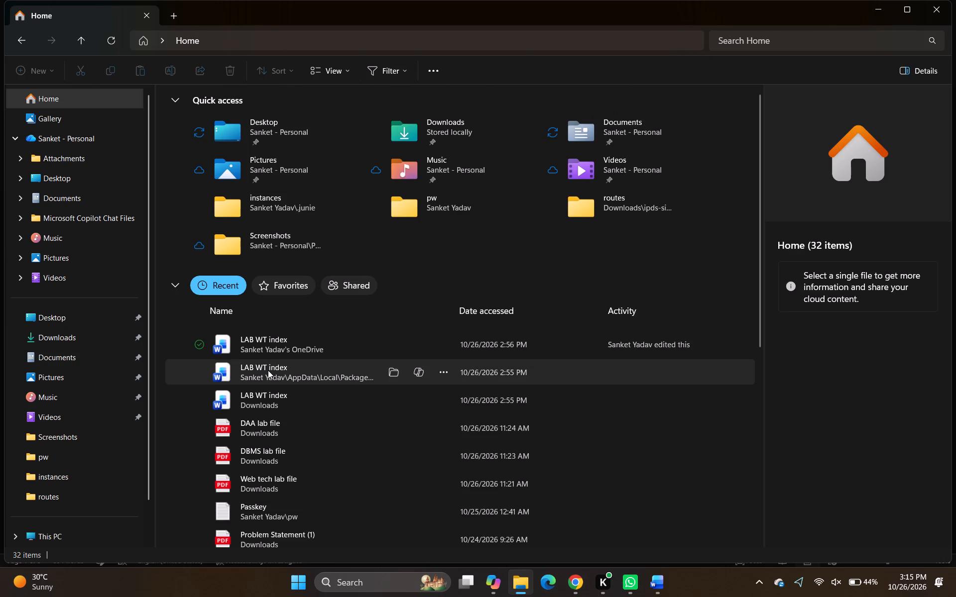
scroll(302, 414, down, 2)
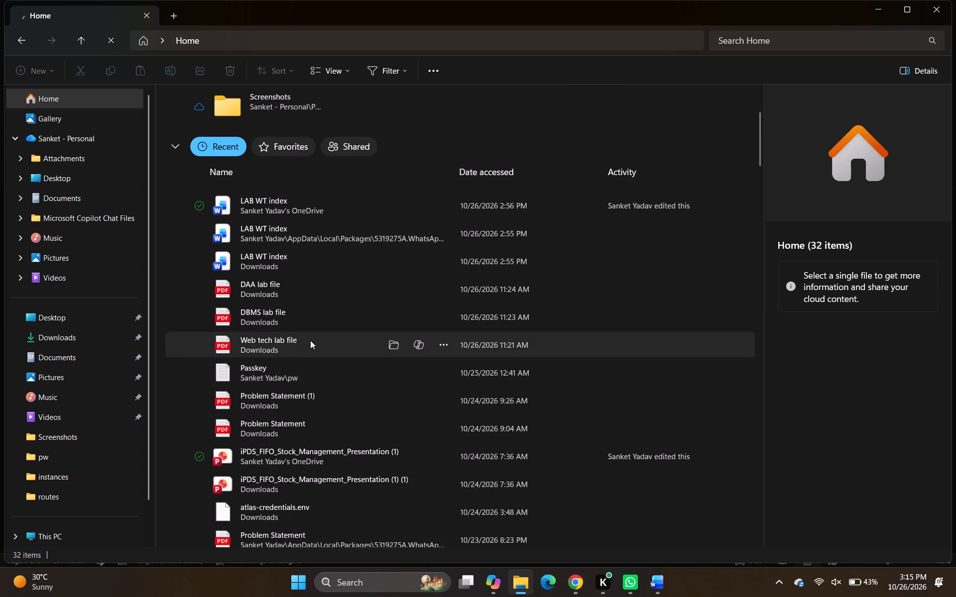
scroll(322, 358, up, 6)
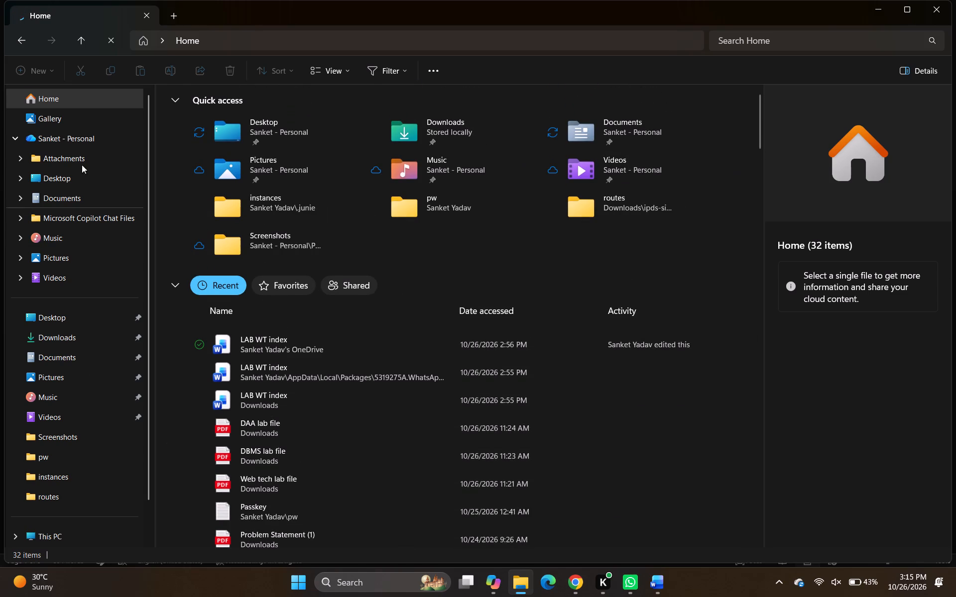
scroll(101, 55, up, 4)
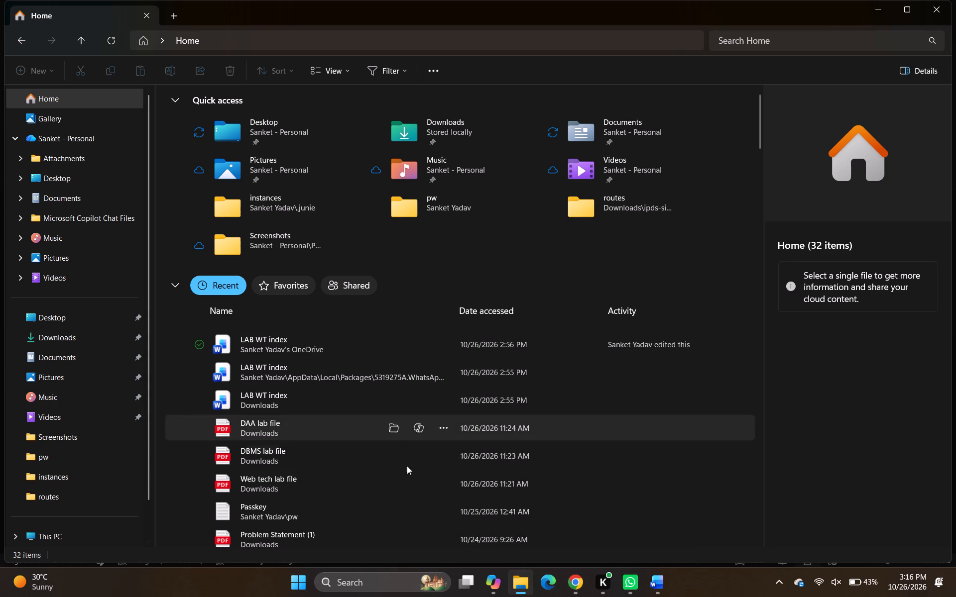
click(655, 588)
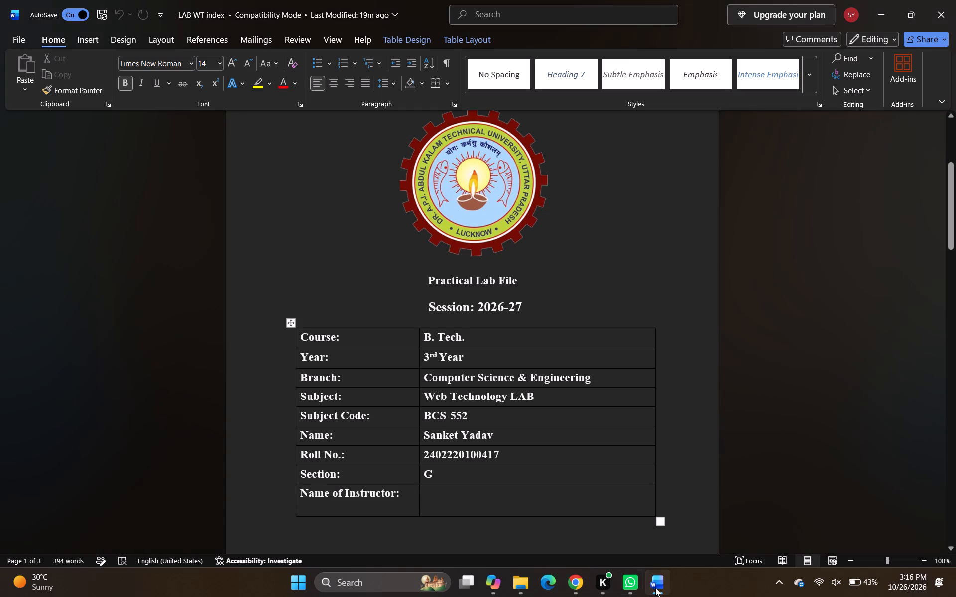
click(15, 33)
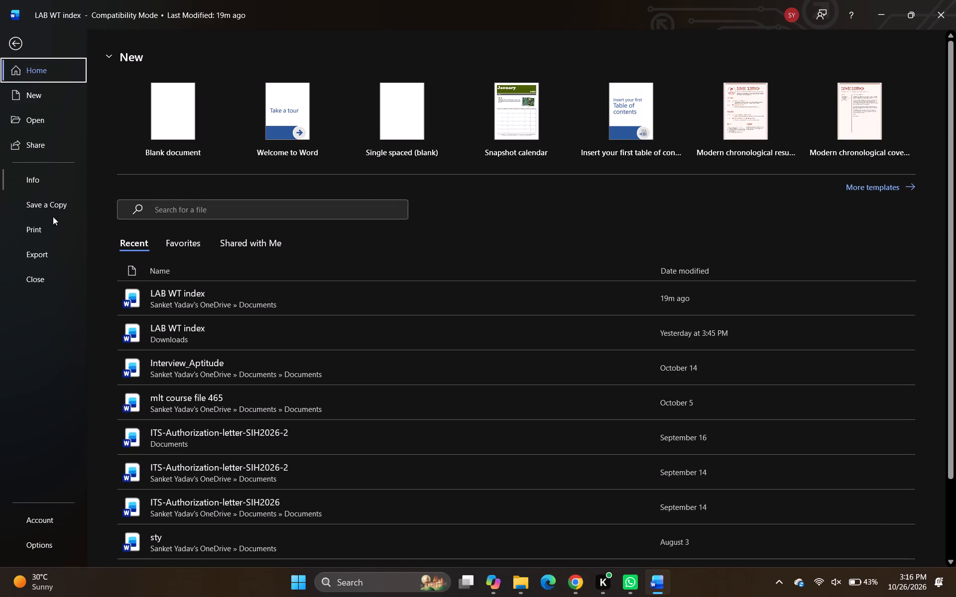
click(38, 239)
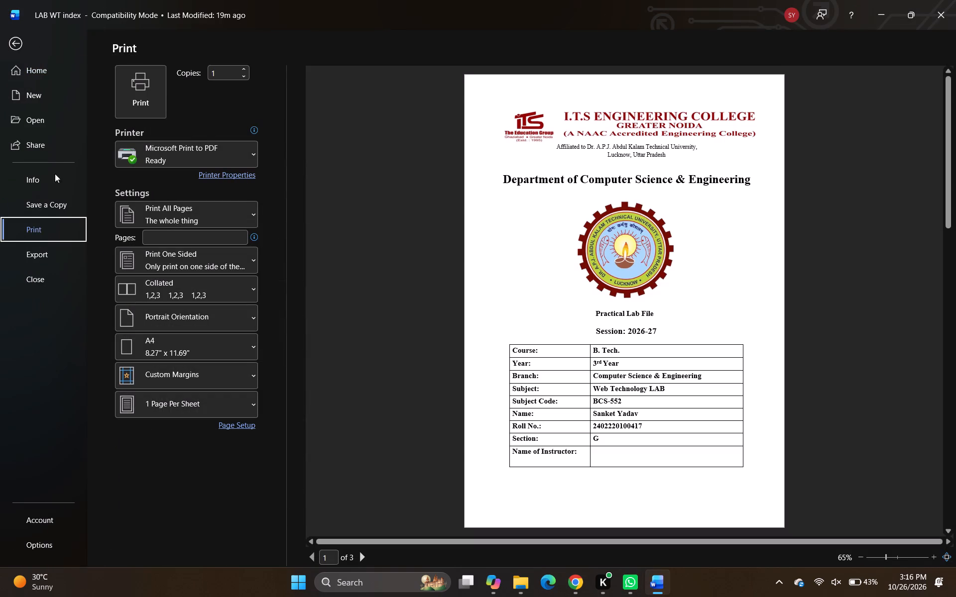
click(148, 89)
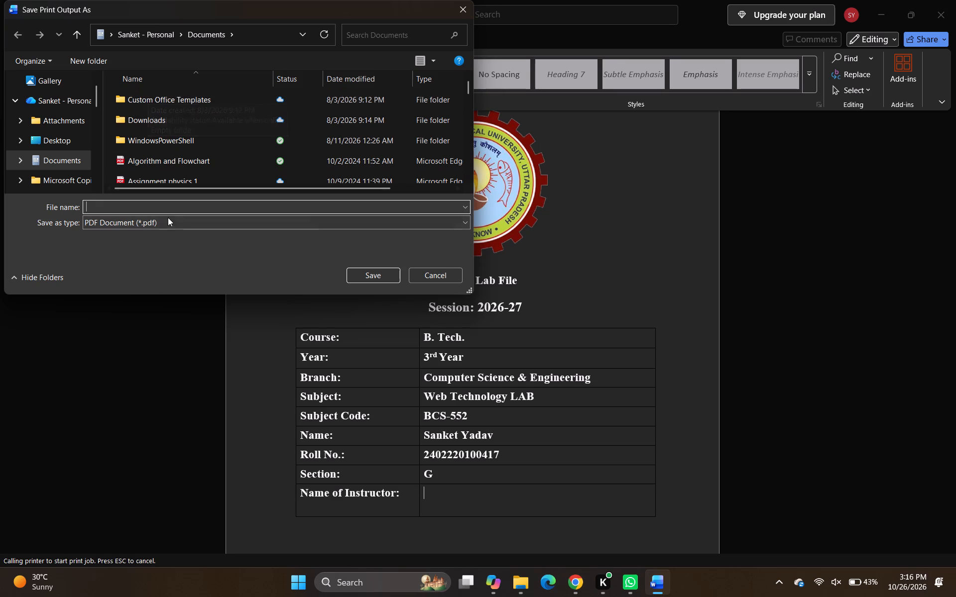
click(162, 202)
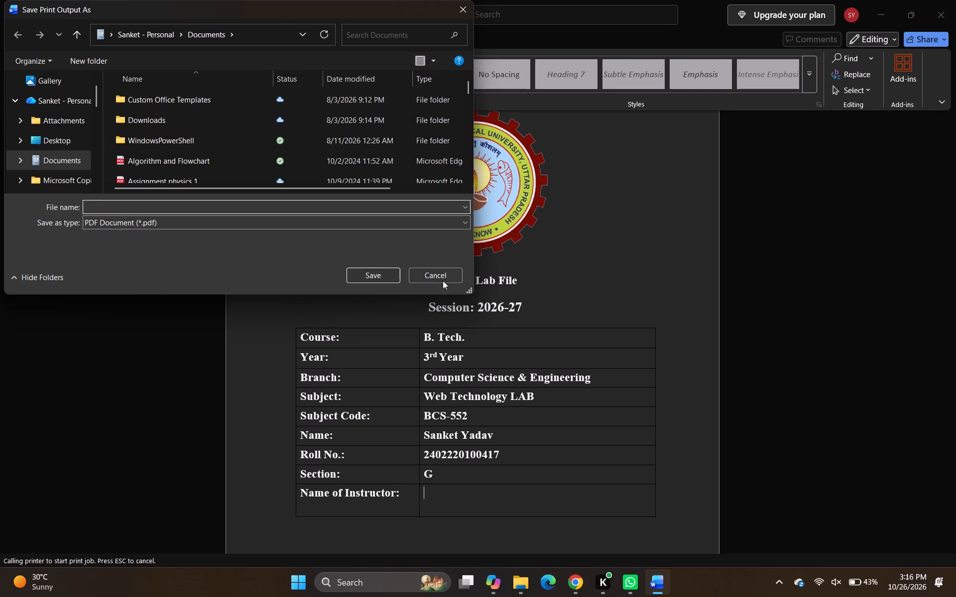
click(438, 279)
Switch to File Explorer and search Home for "webtechlab index".
click(517, 592)
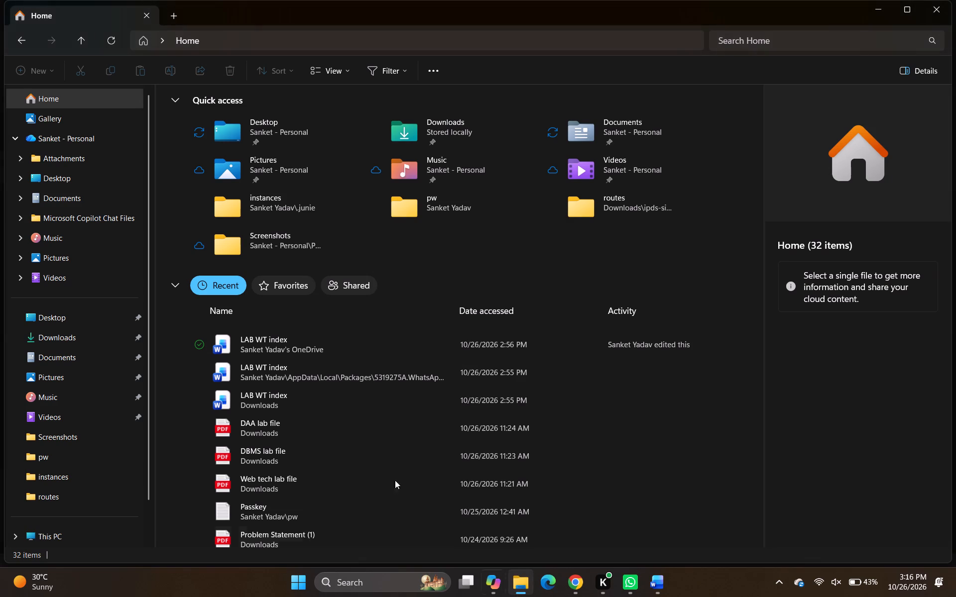
click(783, 33)
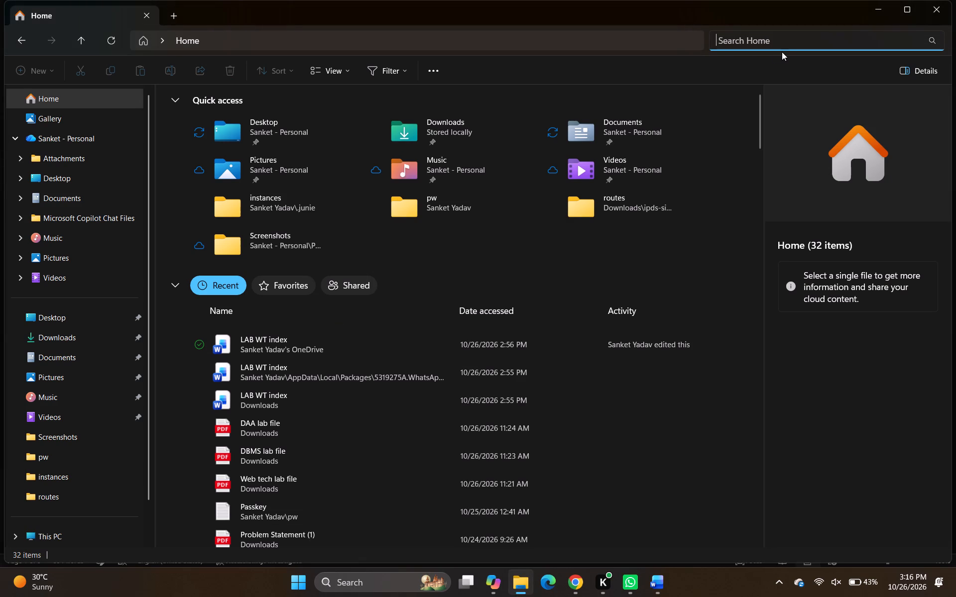
text(web)
text(techlab index)
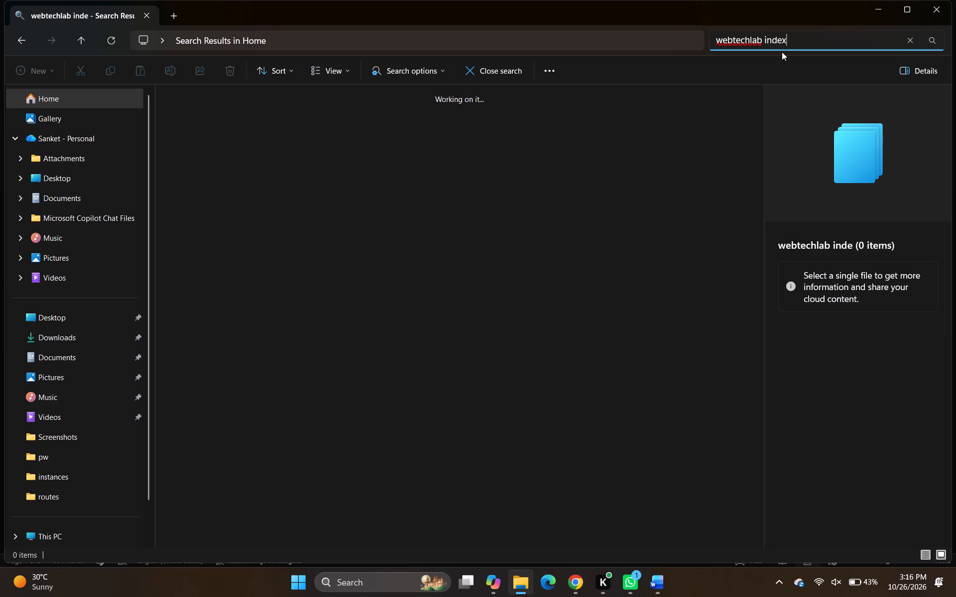
Replace the Home search term with "webtec" to find the saved PDF.
key(BackSpace)
key(BackSpace)
key(BackSpace)
key(BackSpace)
key(BackSpace)
key(BackSpace)
key(BackSpace)
key(BackSpace)
key(BackSpace)
key(BackSpace)
key(BackSpace)
key(BackSpace)
key(BackSpace)
text(tech)
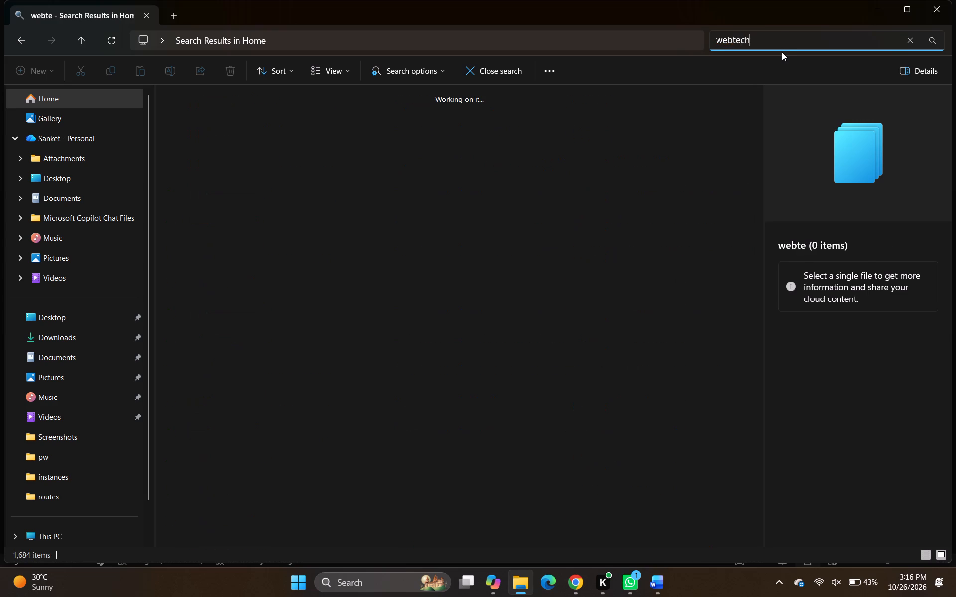
key(BackSpace)
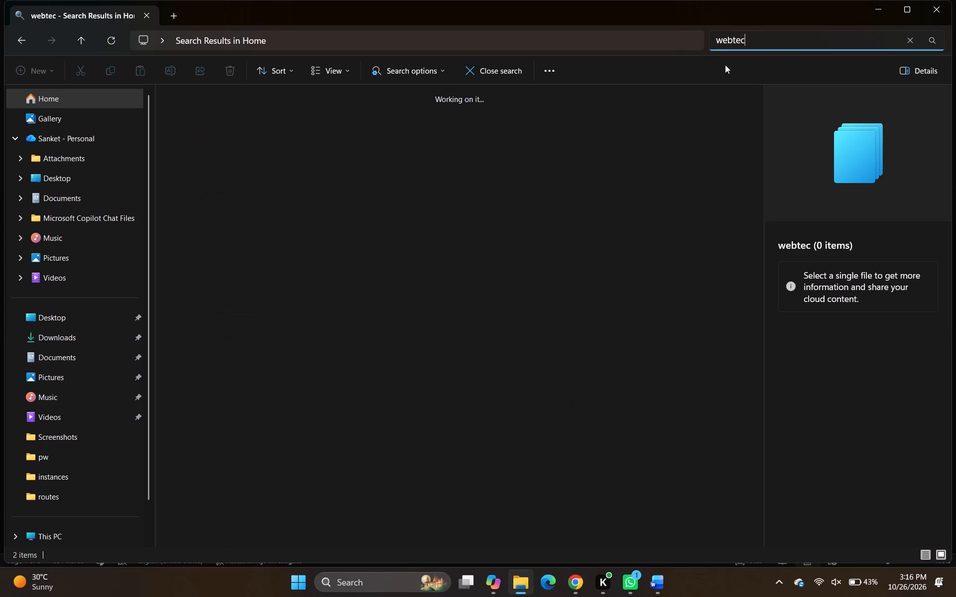
Open the WebTechIndex file PDF from the search results, look through all its pages and close the viewer.
double_click(296, 98)
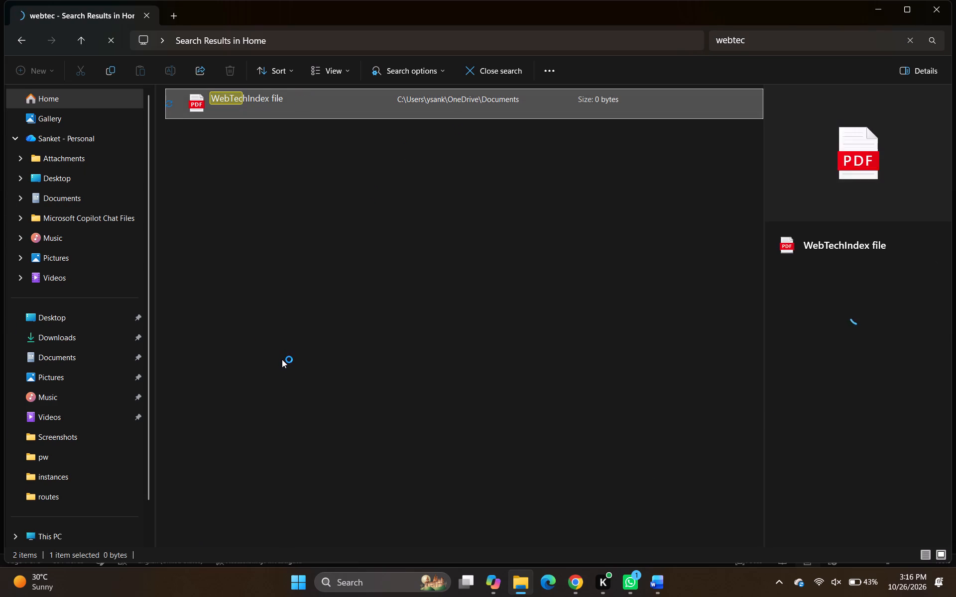
scroll(322, 329, down, 5)
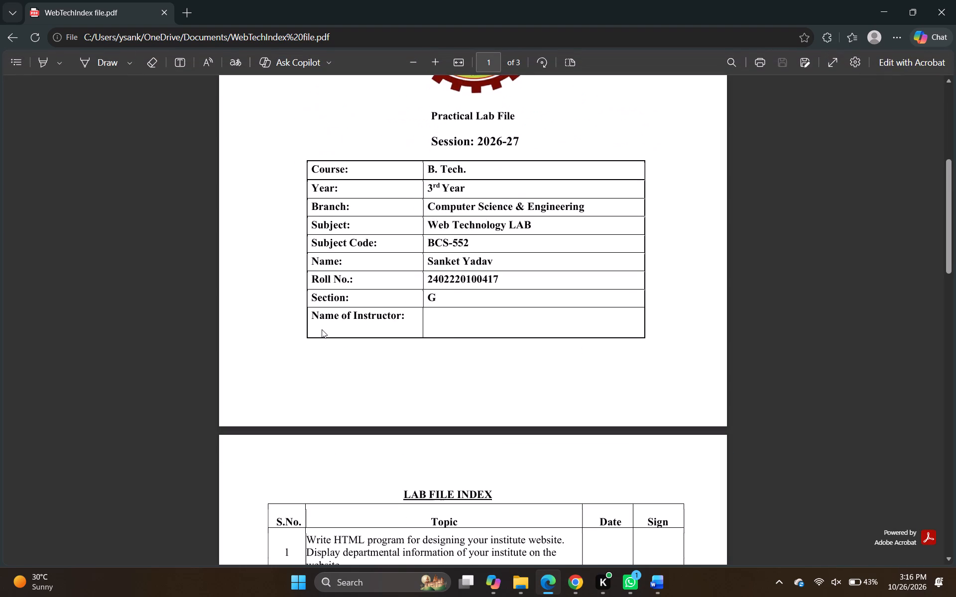
scroll(322, 329, down, 16)
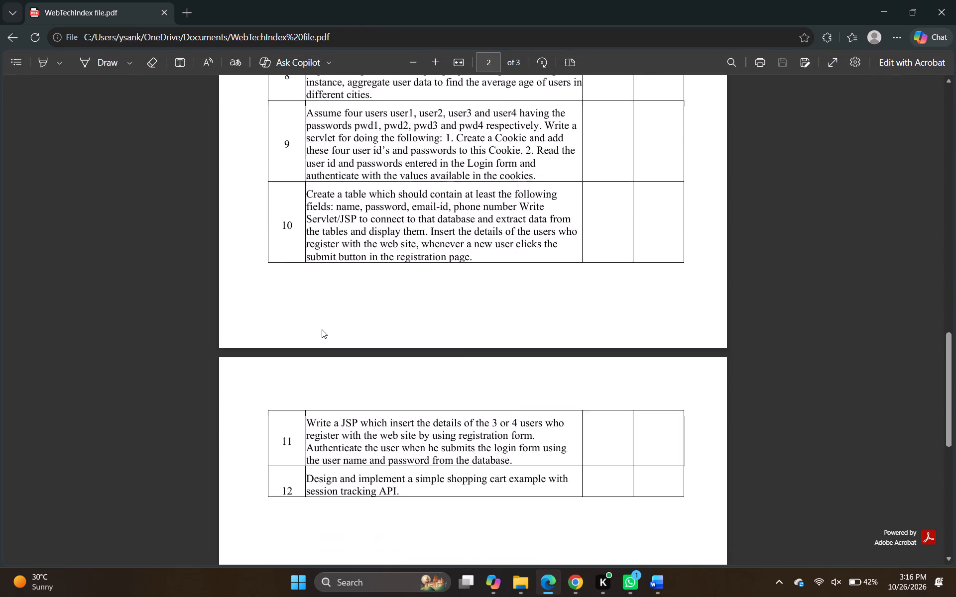
scroll(322, 329, down, 1)
scroll(322, 329, up, 19)
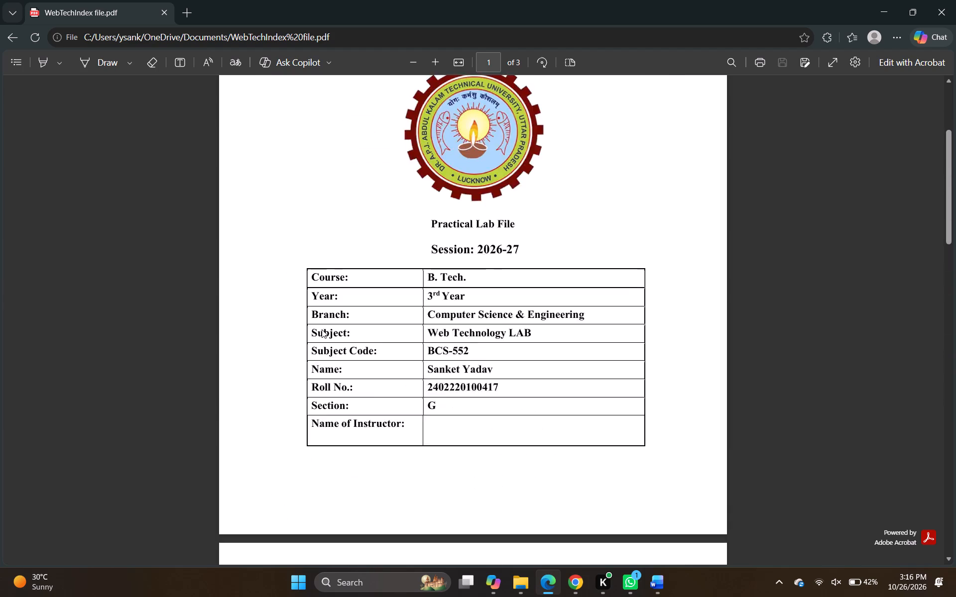
scroll(322, 329, up, 8)
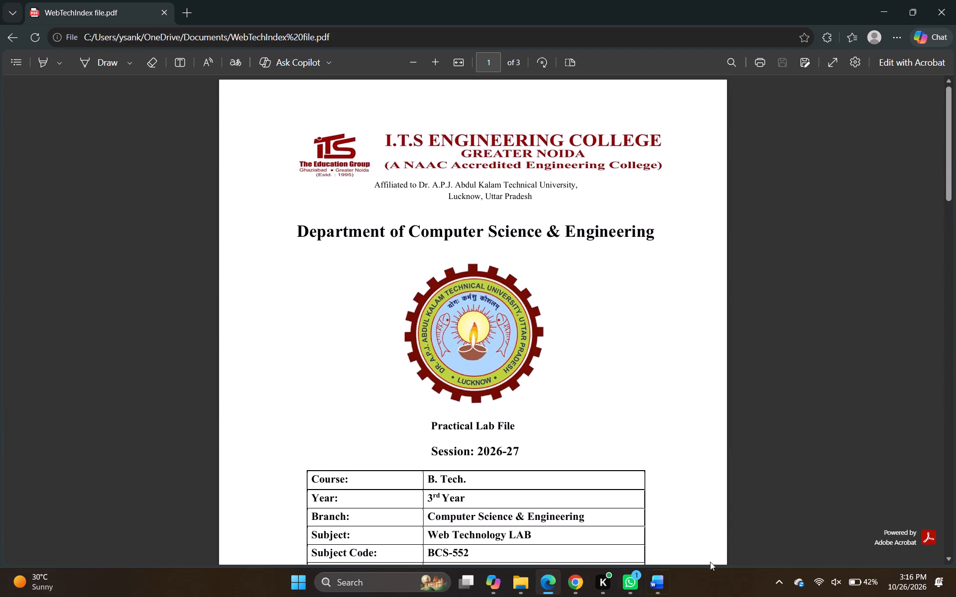
click(0, 39)
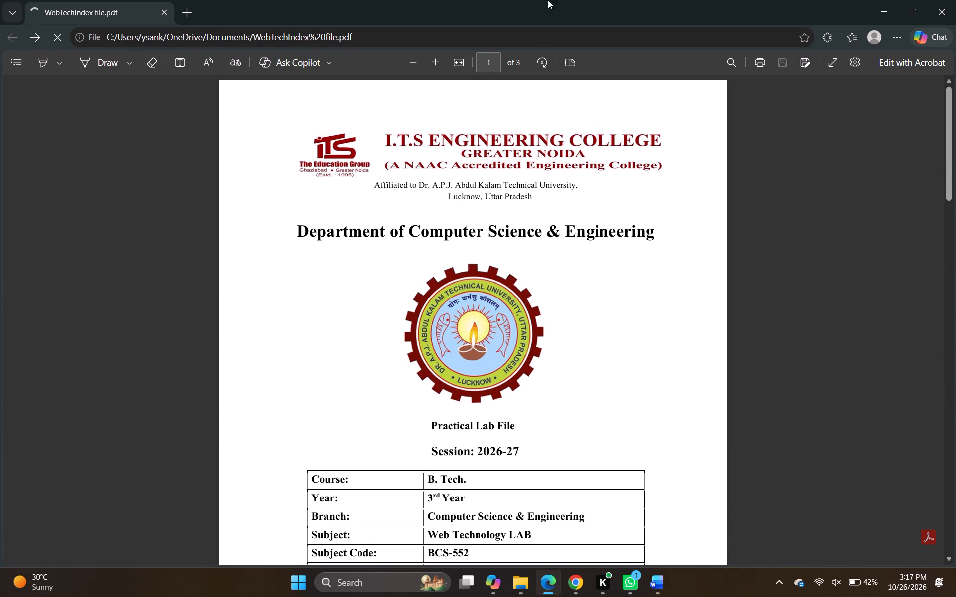
click(955, 0)
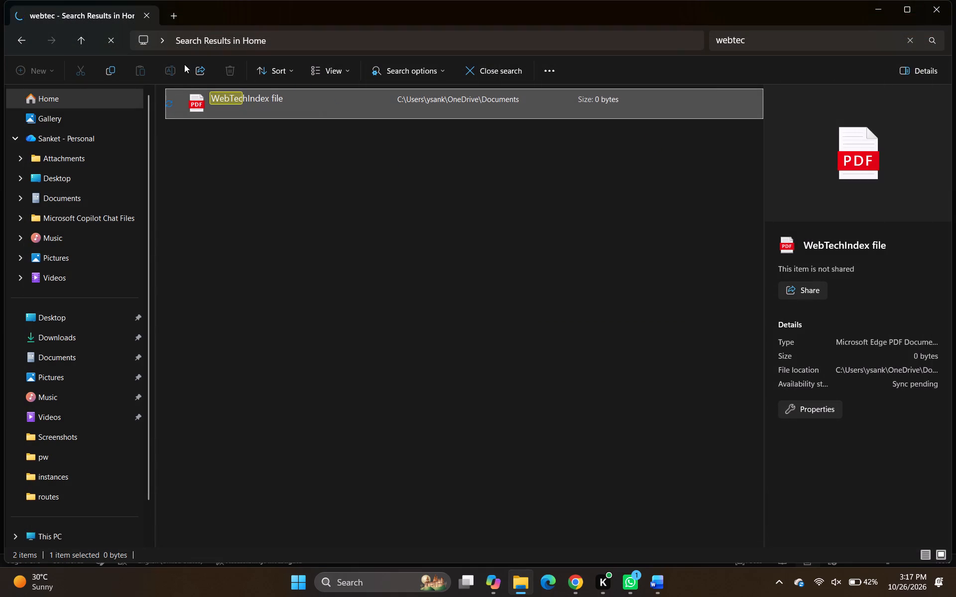
Start sharing the WebTechIndex file PDF from File Explorer.
click(199, 67)
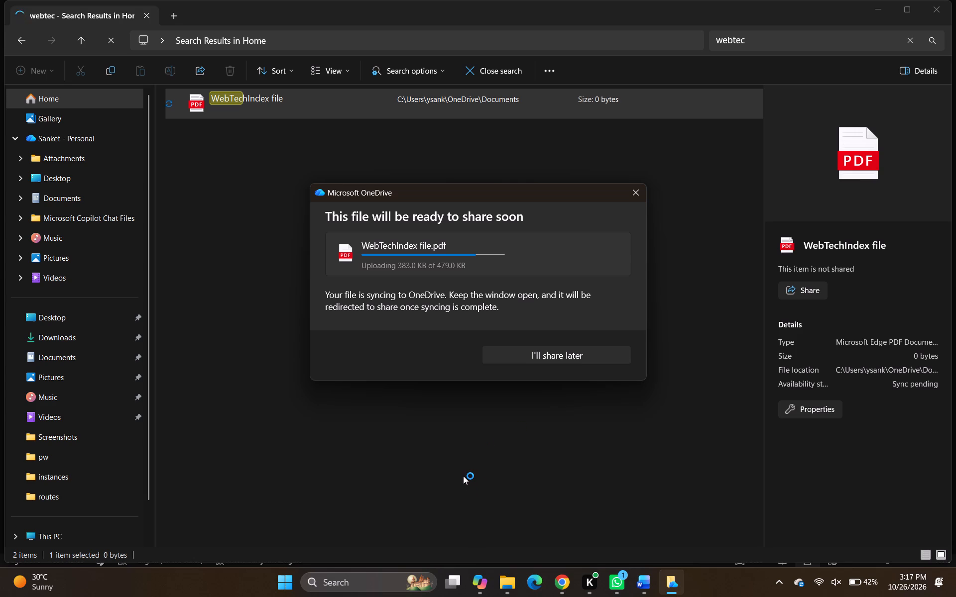
Start sharing the WebTechIndex file PDF again from its file details.
click(810, 291)
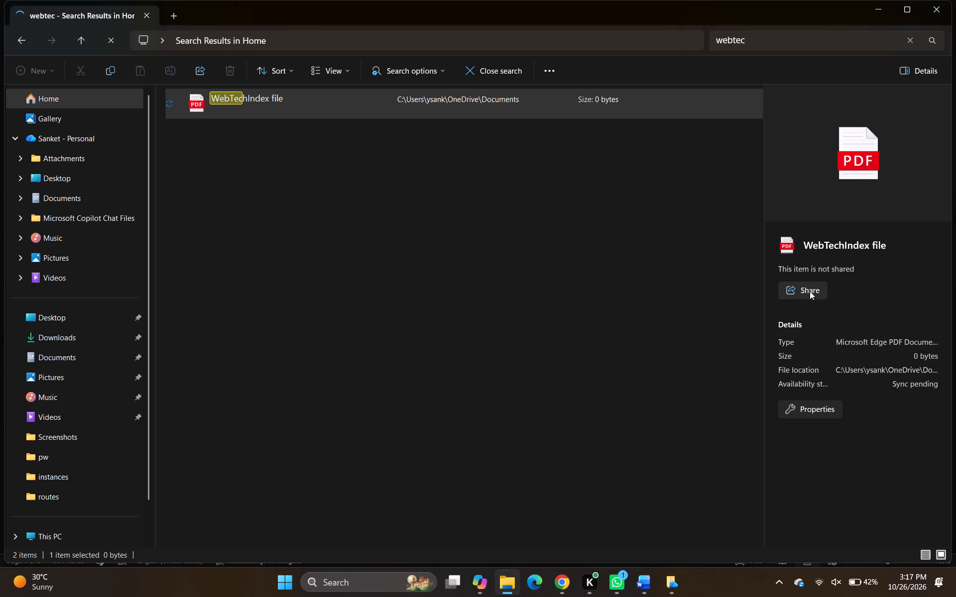
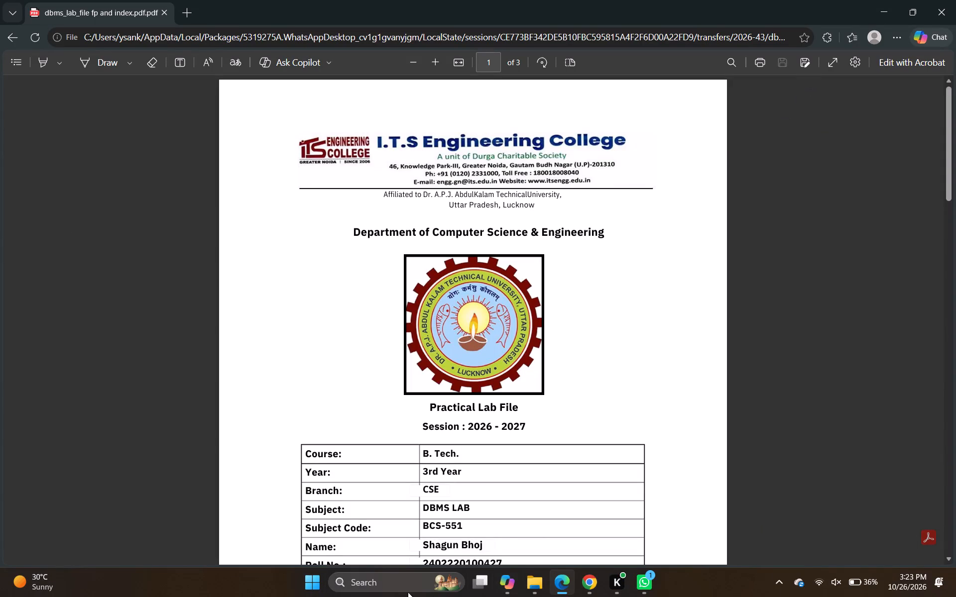
Examine the DBMS lab file PDF's cover page in Microsoft Edge, checking whether the department heading text can be selected.
drag(366, 239, 597, 227)
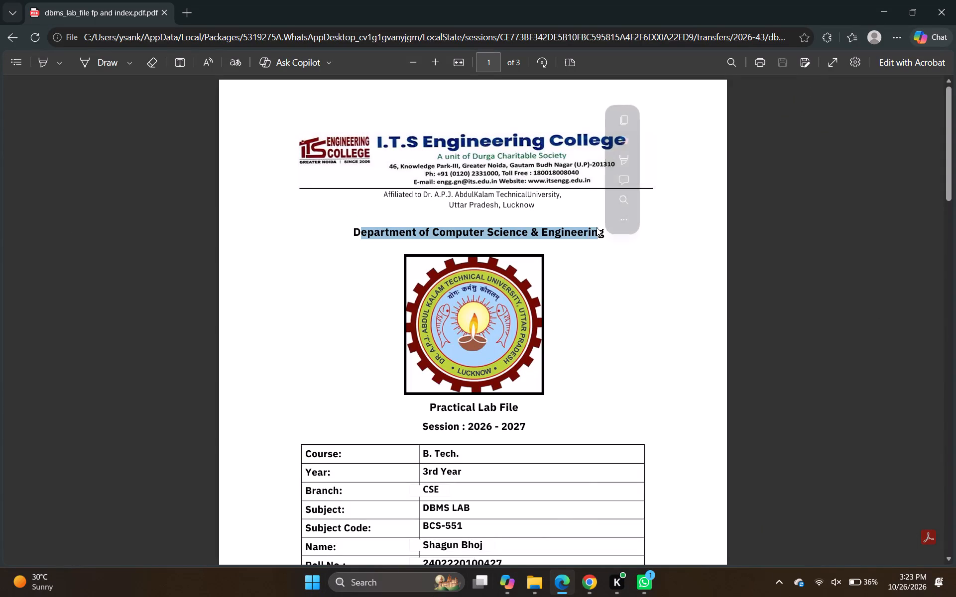
click(555, 315)
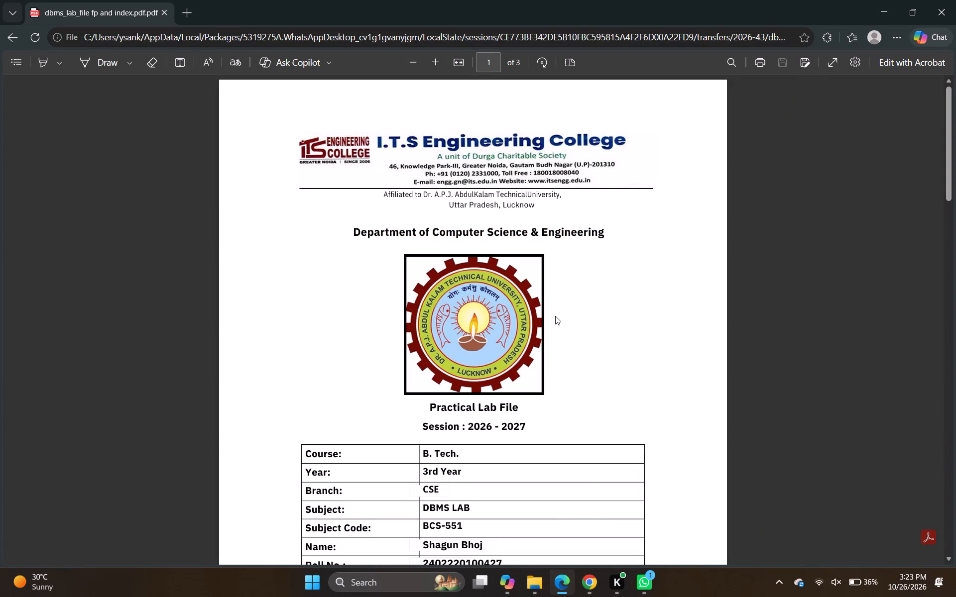
scroll(476, 341, down, 5)
scroll(476, 341, up, 9)
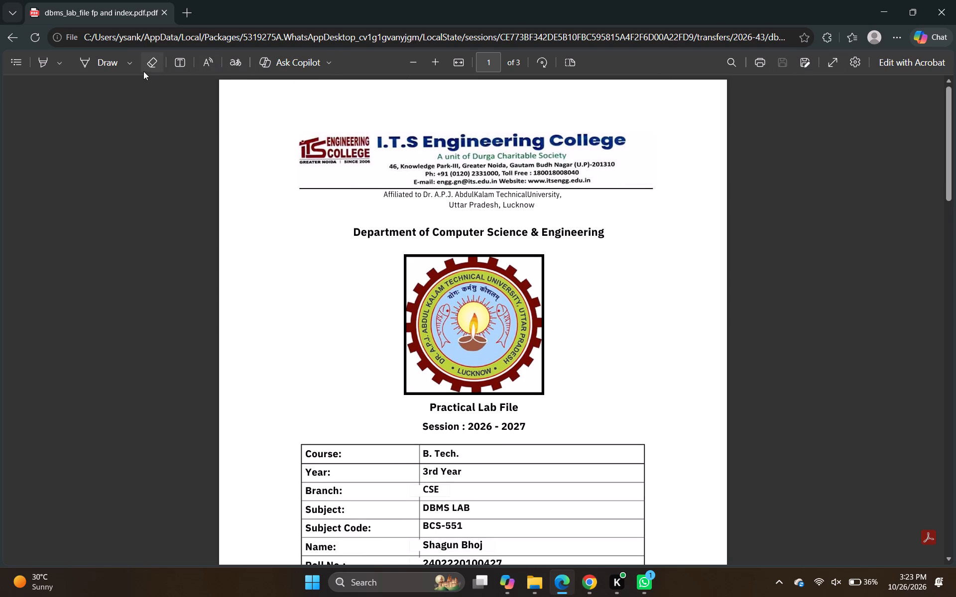
Try the Edit with Acrobat option on the DBMS lab file and select the student's first name in the cover page table.
click(917, 62)
click(835, 391)
scroll(399, 345, down, 5)
double_click(430, 234)
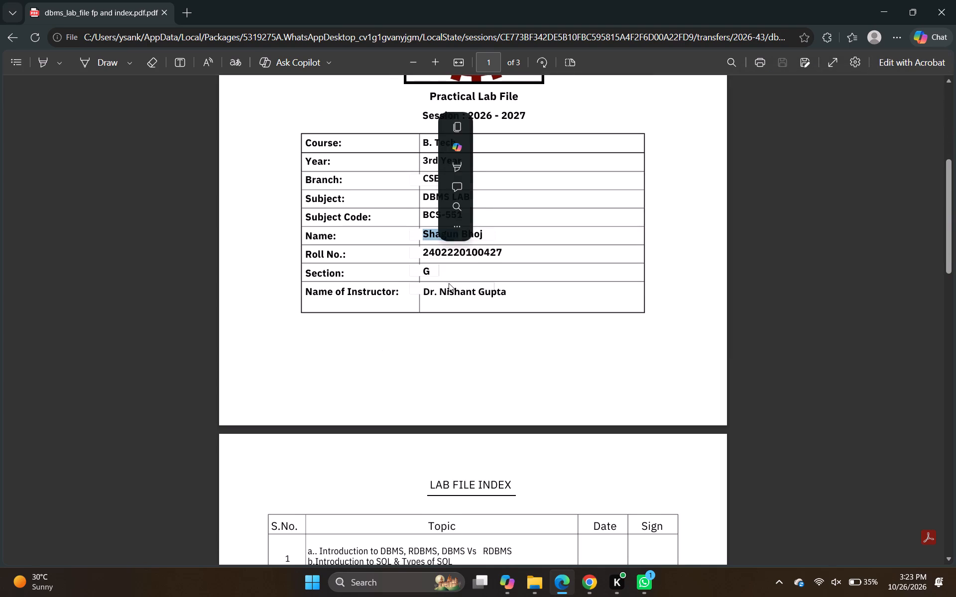
Start saving a copy of the DBMS lab front page and index PDF in Downloads and open its file name for editing.
click(449, 283)
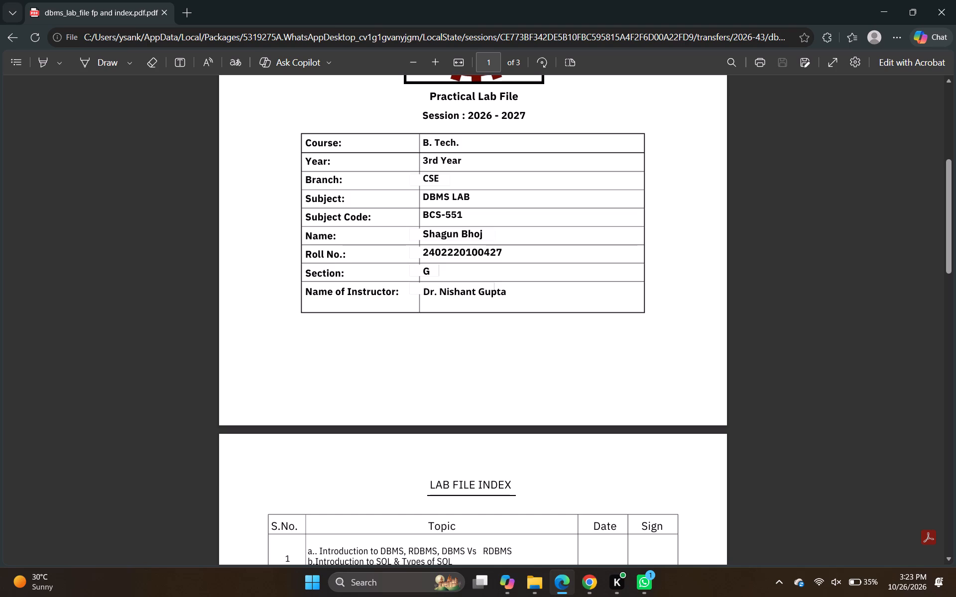
click(811, 65)
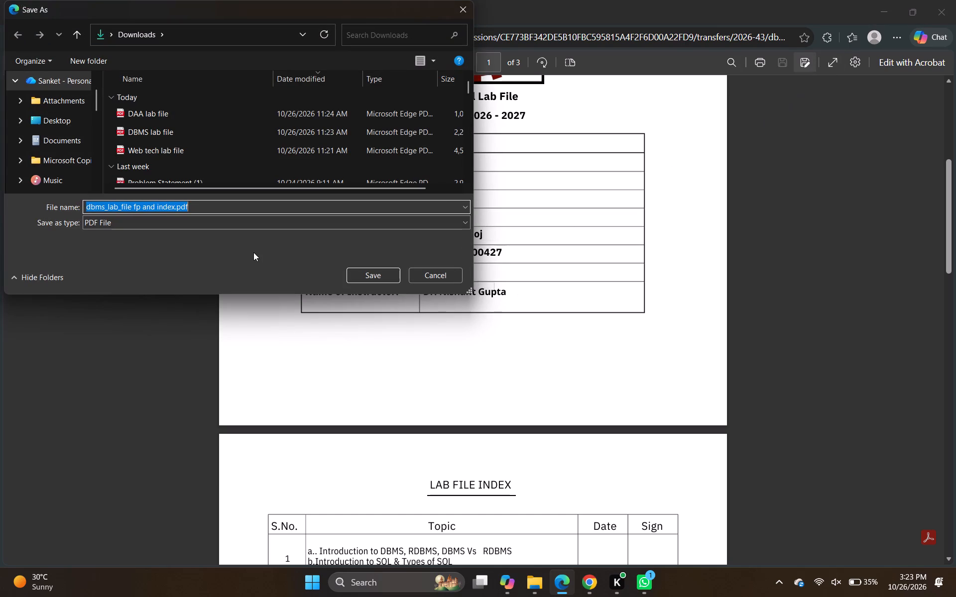
click(215, 204)
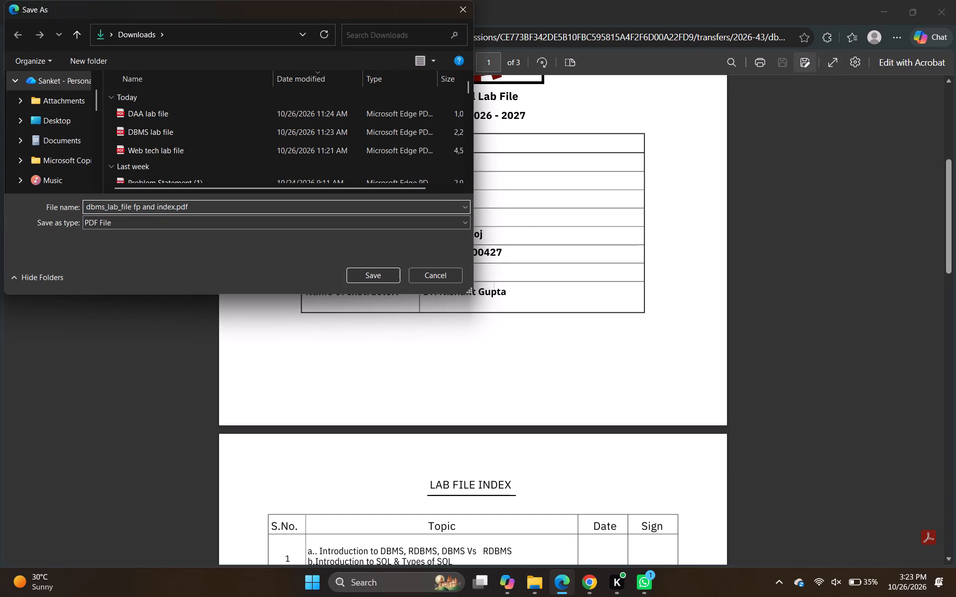
Save the DBMS lab PDF copy in Downloads as "dbms_lab_file fp and index.pdf".
click(373, 272)
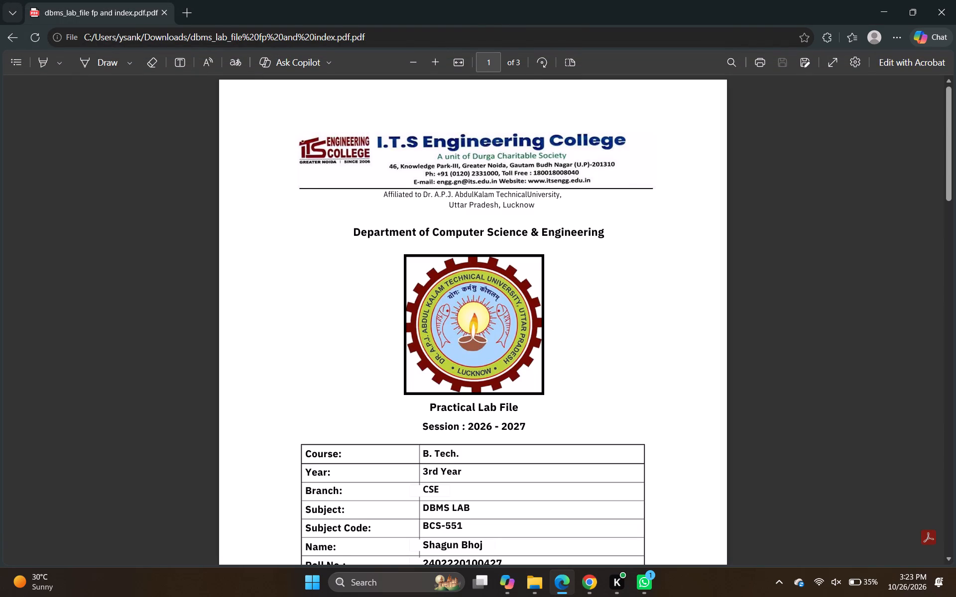
Search the web for "pdf editor" in a new browser tab.
click(190, 11)
click(469, 173)
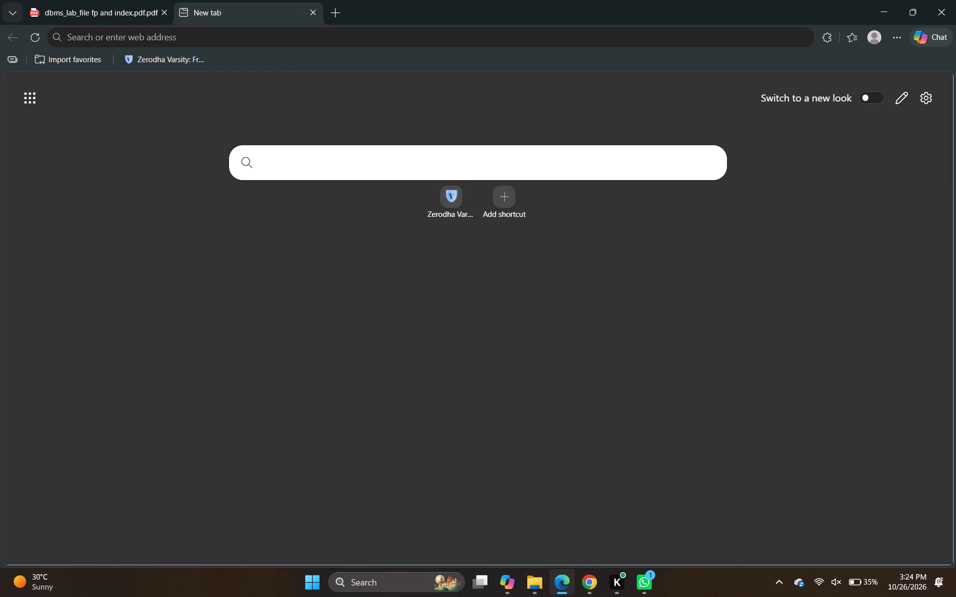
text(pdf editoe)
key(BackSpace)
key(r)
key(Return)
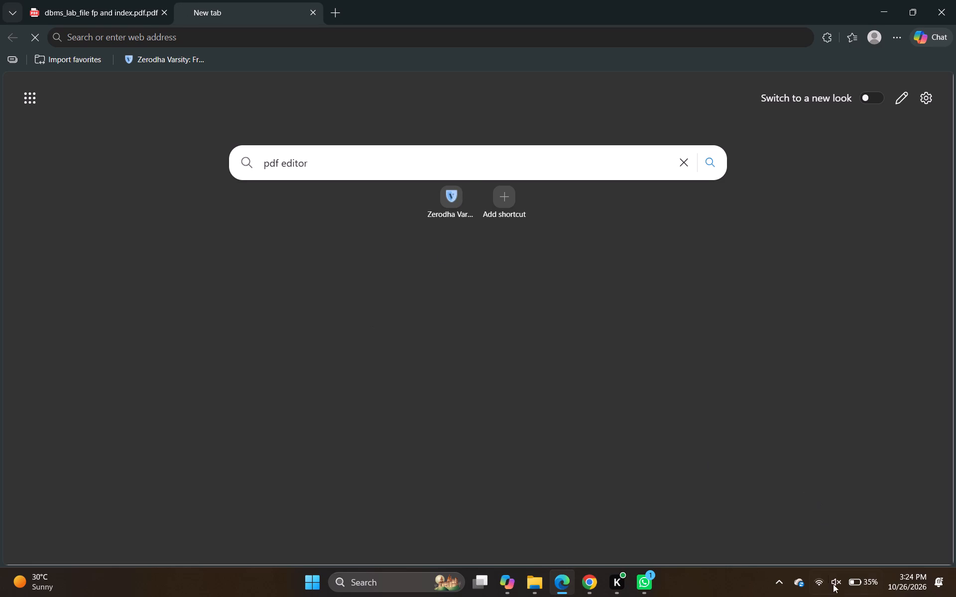
Refresh the available Wi-Fi networks and connect to ROYAL PARADISE-414.415.
click(853, 583)
click(777, 349)
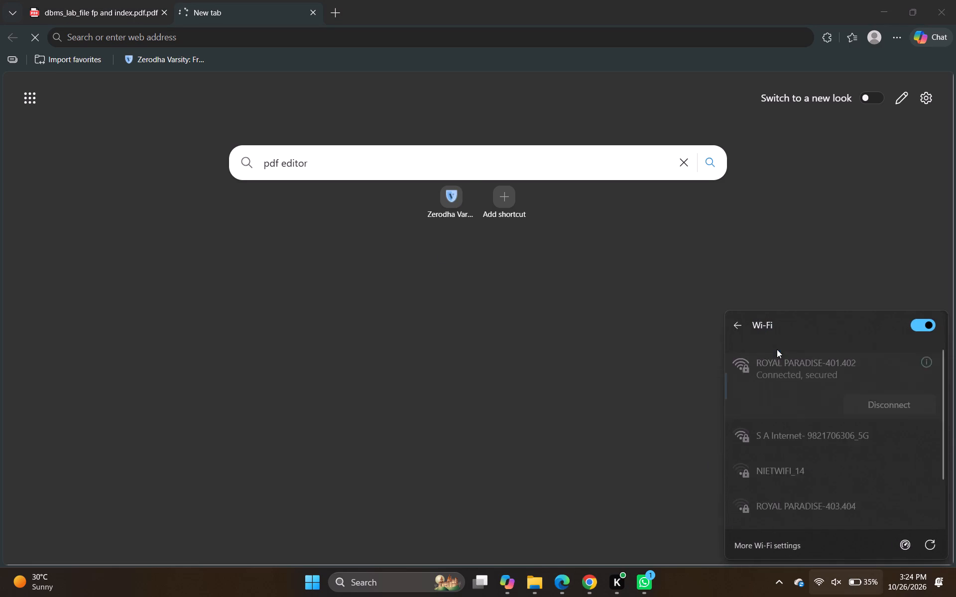
scroll(788, 444, down, 8)
scroll(825, 461, down, 6)
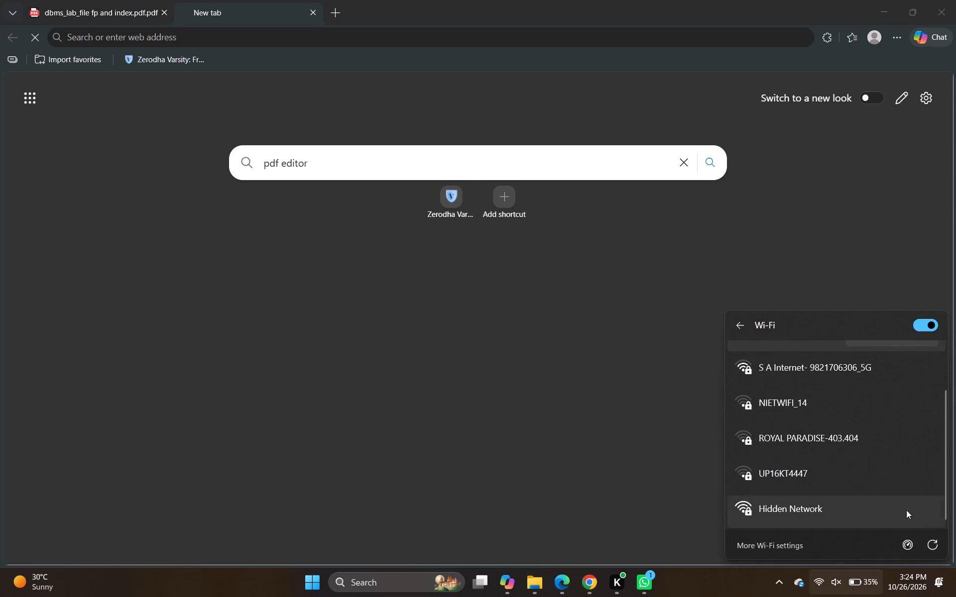
click(941, 543)
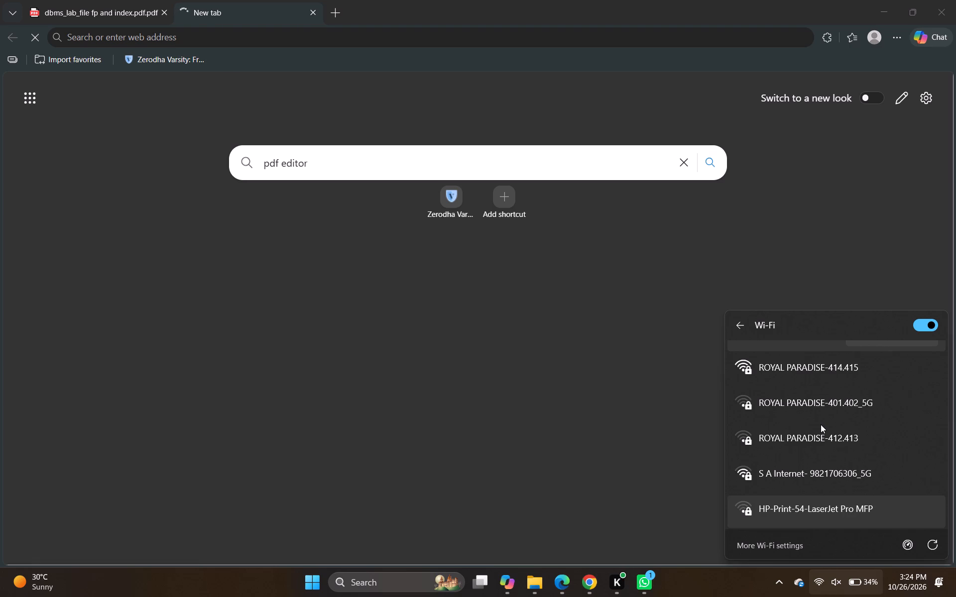
click(795, 371)
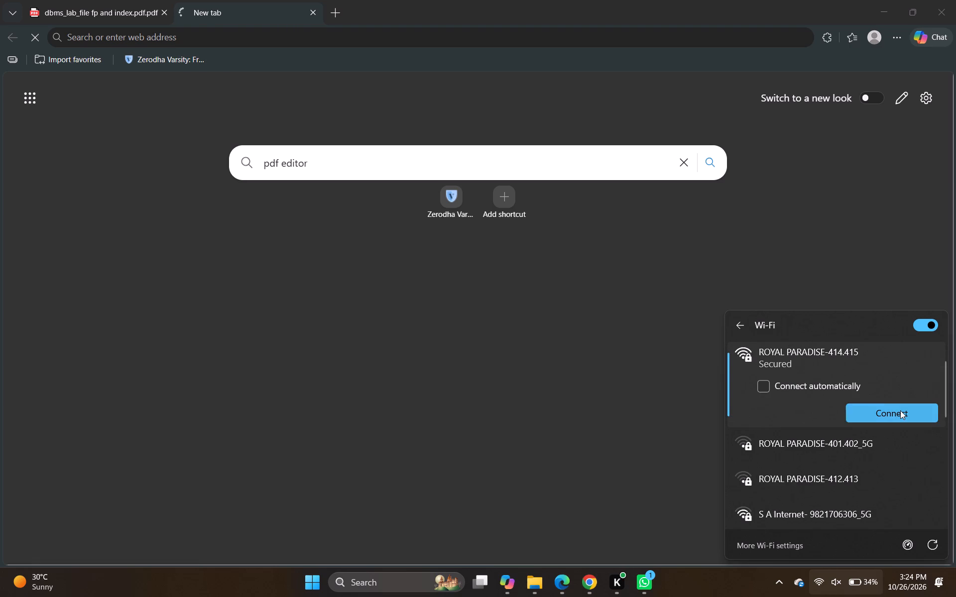
click(900, 410)
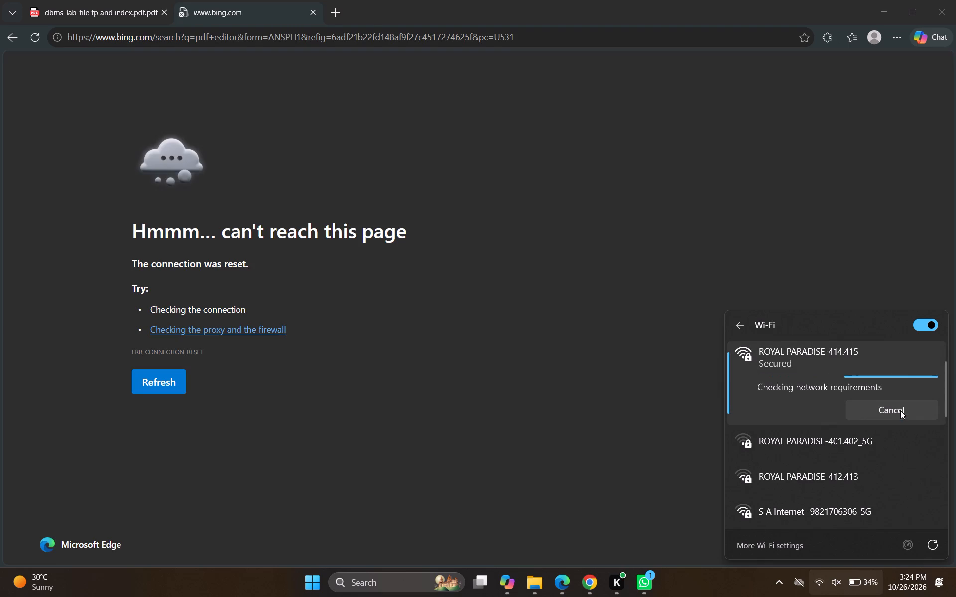
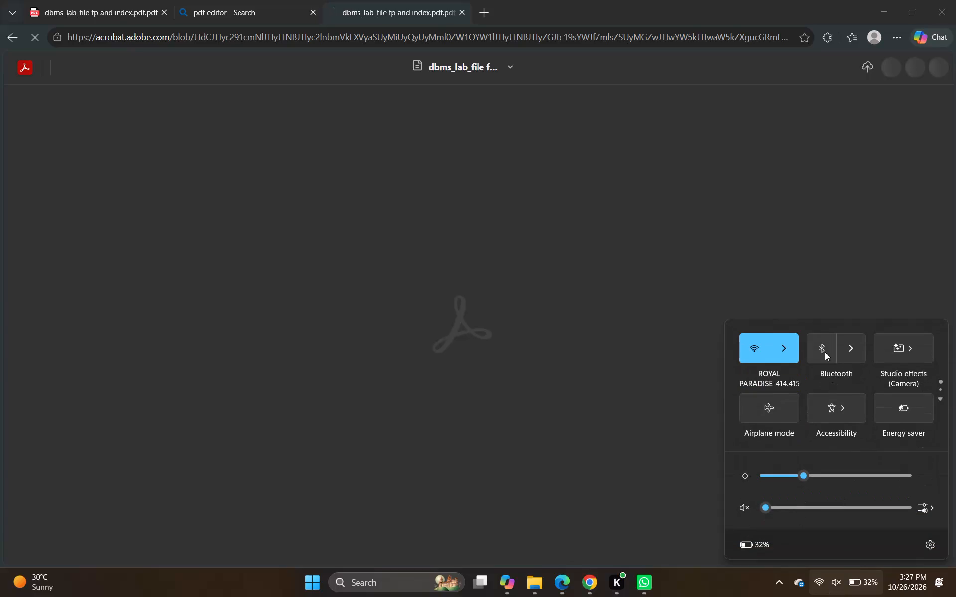
Turn off the computer's Wi-Fi to reset the network connection.
click(787, 347)
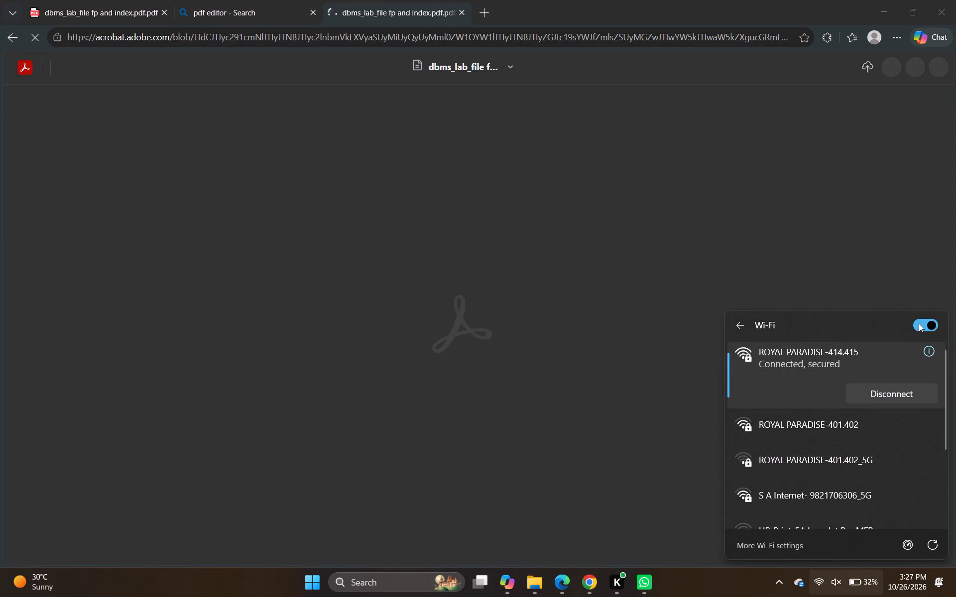
click(919, 323)
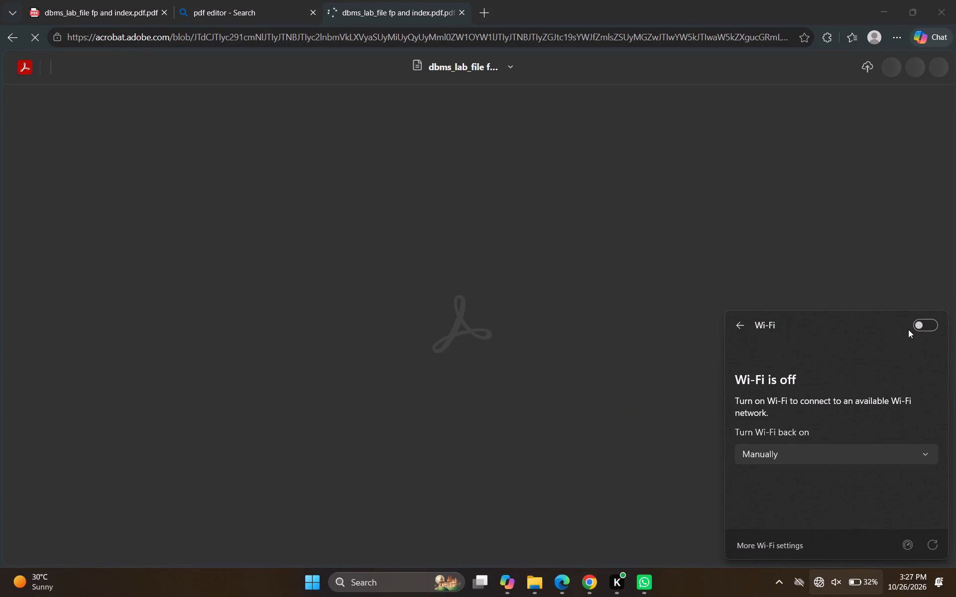
click(743, 328)
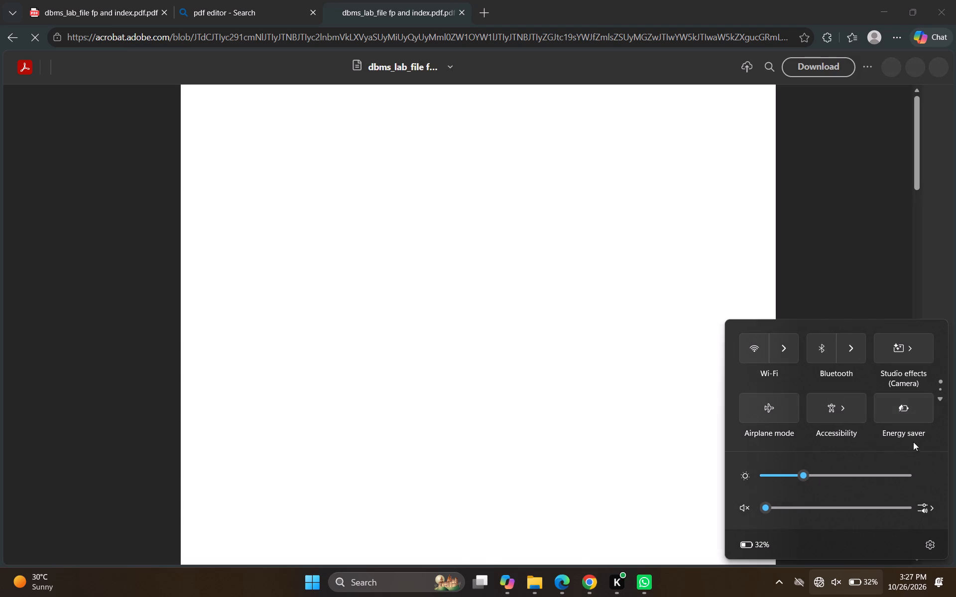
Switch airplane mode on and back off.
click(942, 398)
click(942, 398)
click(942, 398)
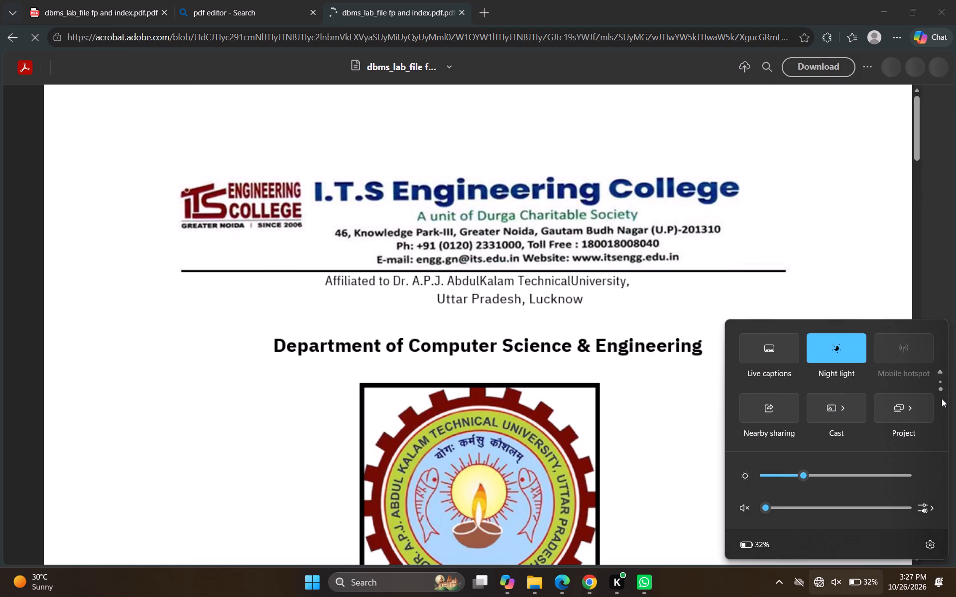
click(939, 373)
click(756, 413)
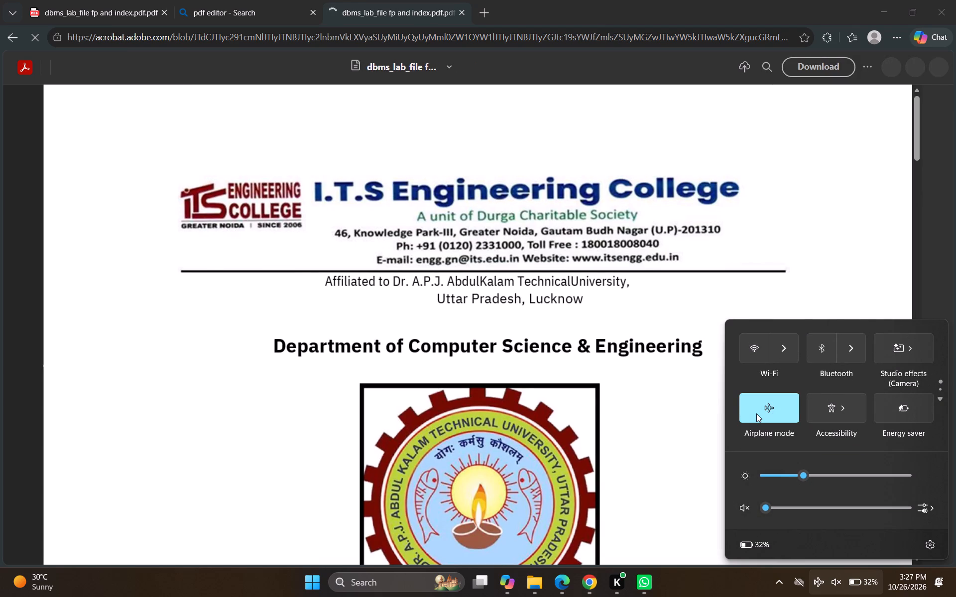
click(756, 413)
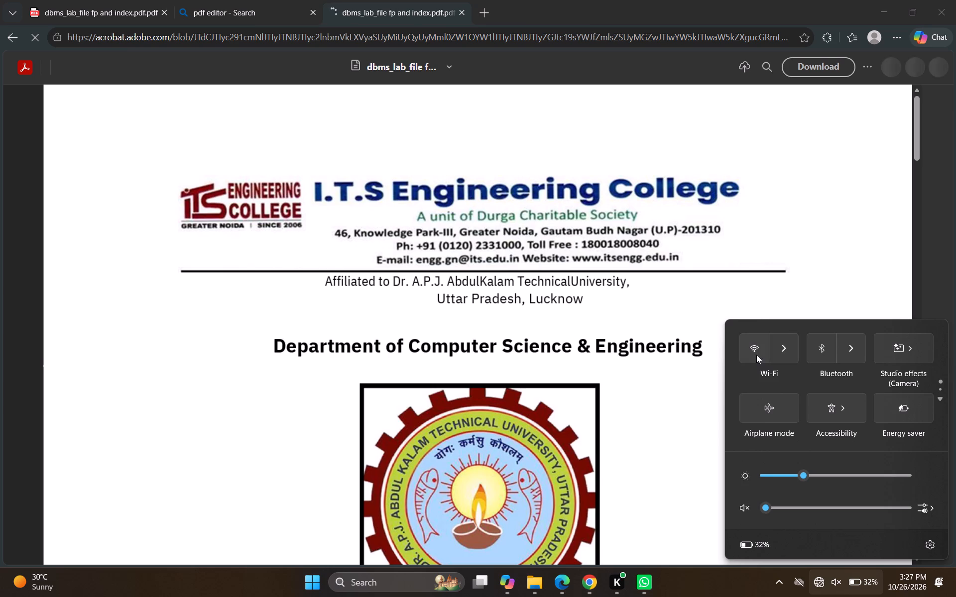
Turn Wi-Fi back on and connect to the ROYAL PARADISE-414.415 network.
click(756, 355)
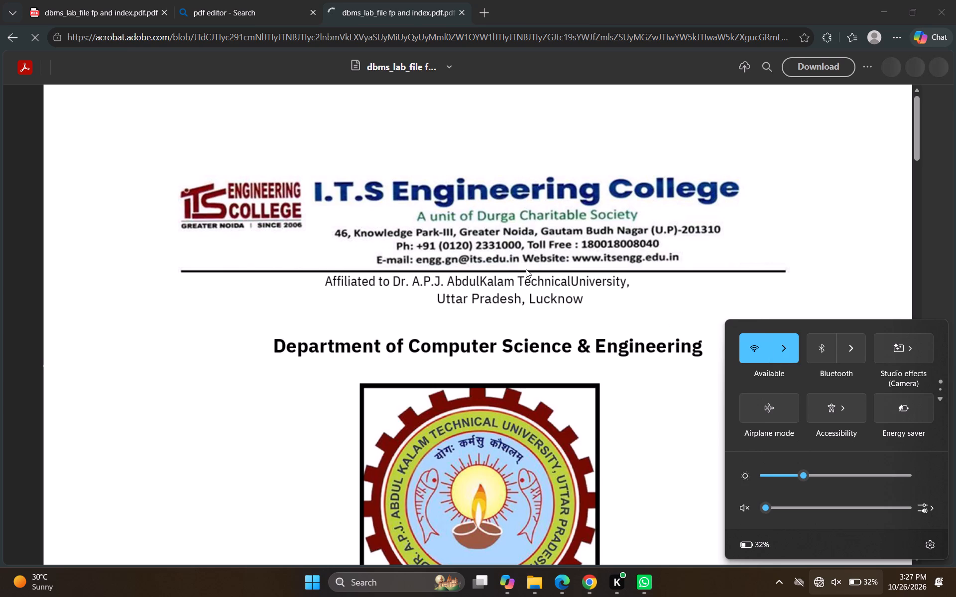
scroll(474, 262, down, 12)
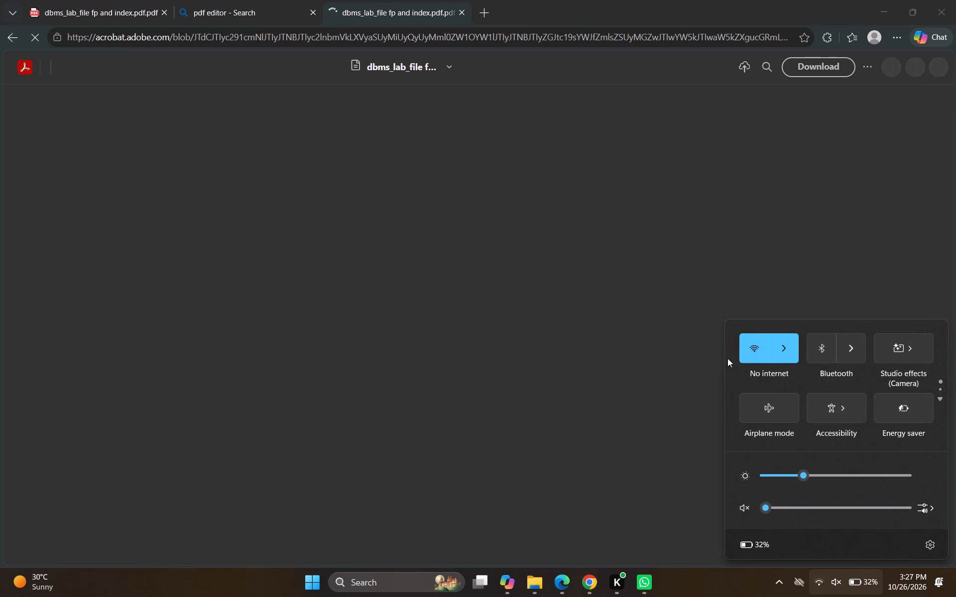
click(771, 350)
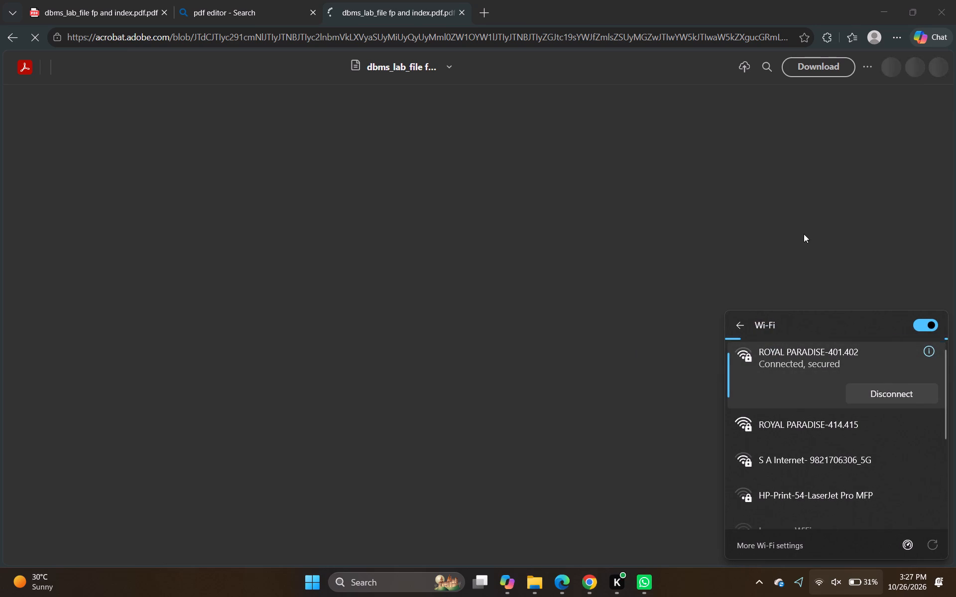
click(801, 426)
click(883, 451)
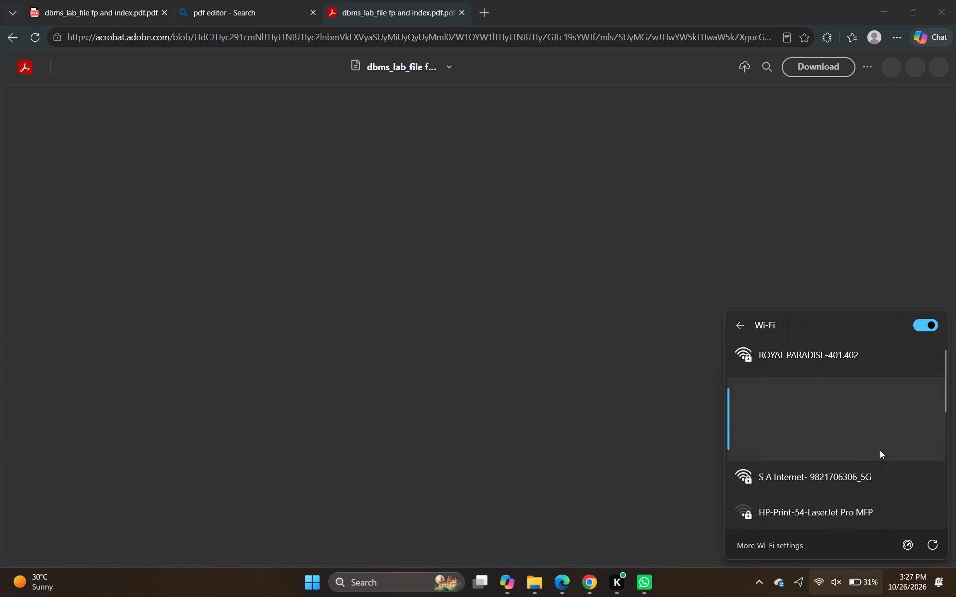
click(802, 241)
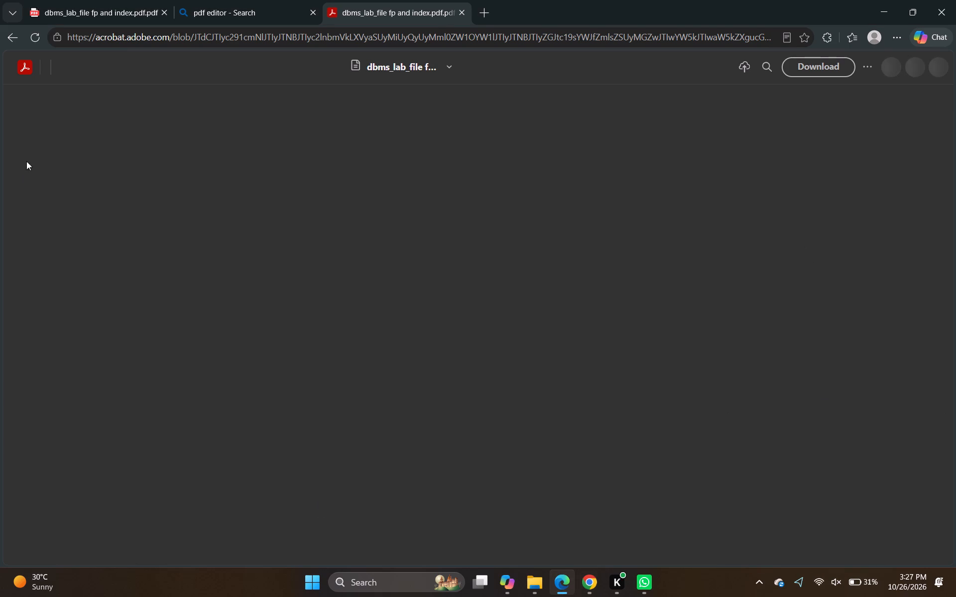
Reload the Acrobat page holding the DBMS lab front page and index PDF.
click(32, 39)
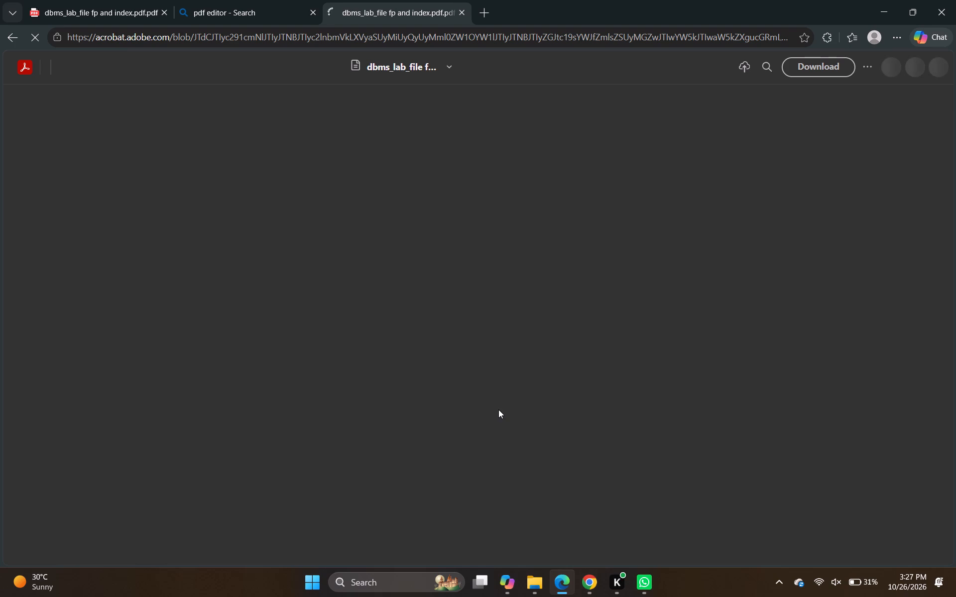
Open the Acrobat page's web address for editing and select part of it.
click(665, 35)
click(665, 35)
drag(670, 35, 682, 34)
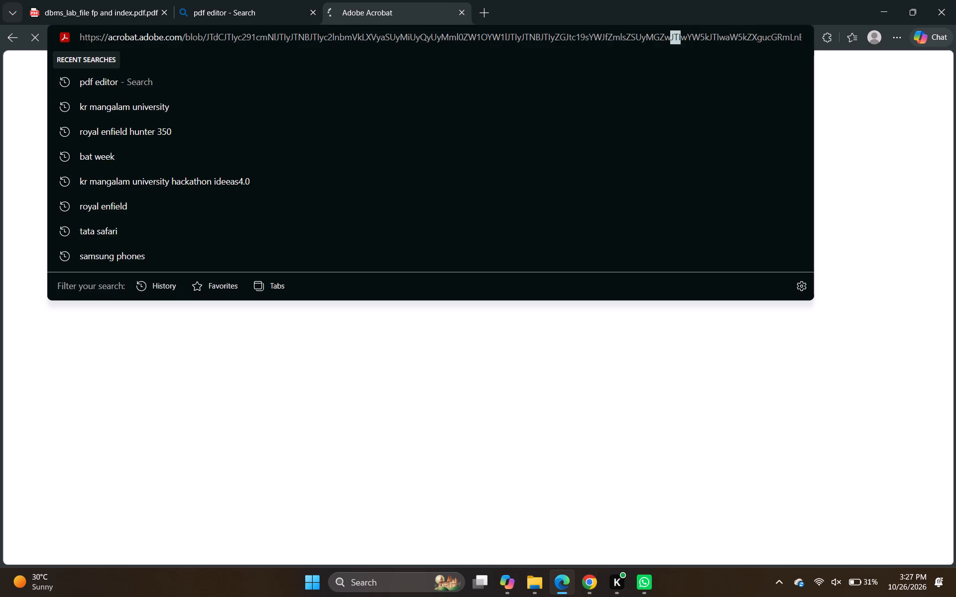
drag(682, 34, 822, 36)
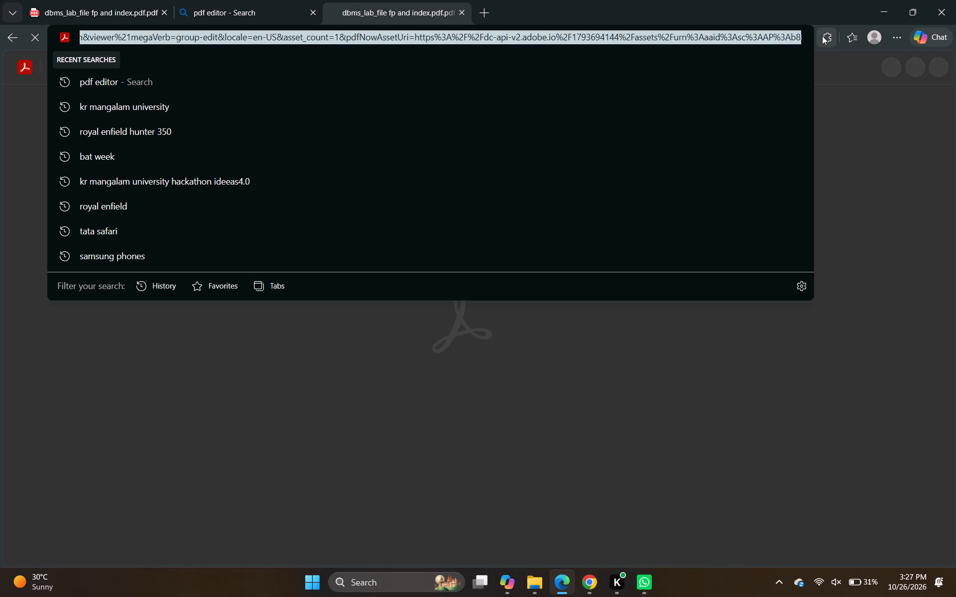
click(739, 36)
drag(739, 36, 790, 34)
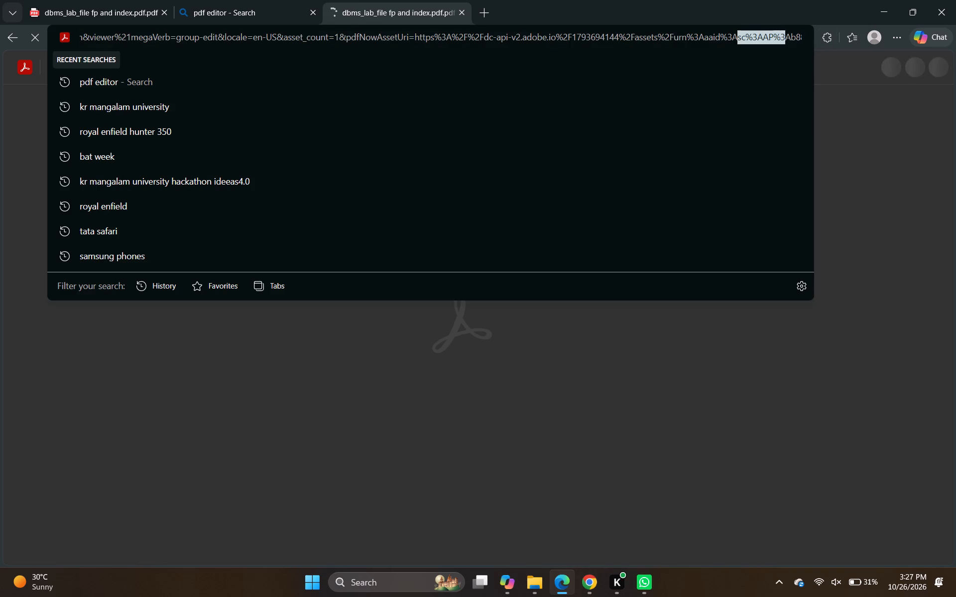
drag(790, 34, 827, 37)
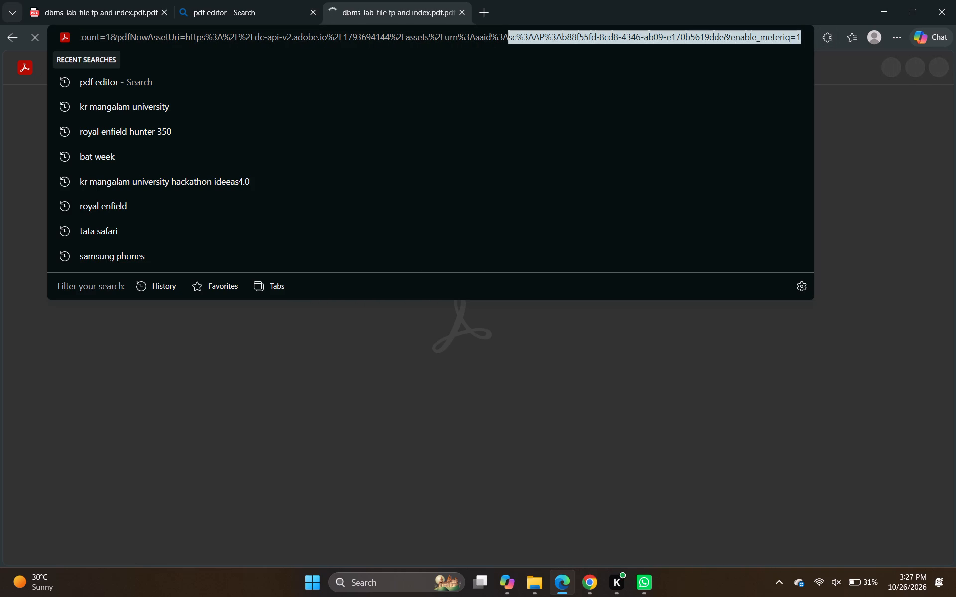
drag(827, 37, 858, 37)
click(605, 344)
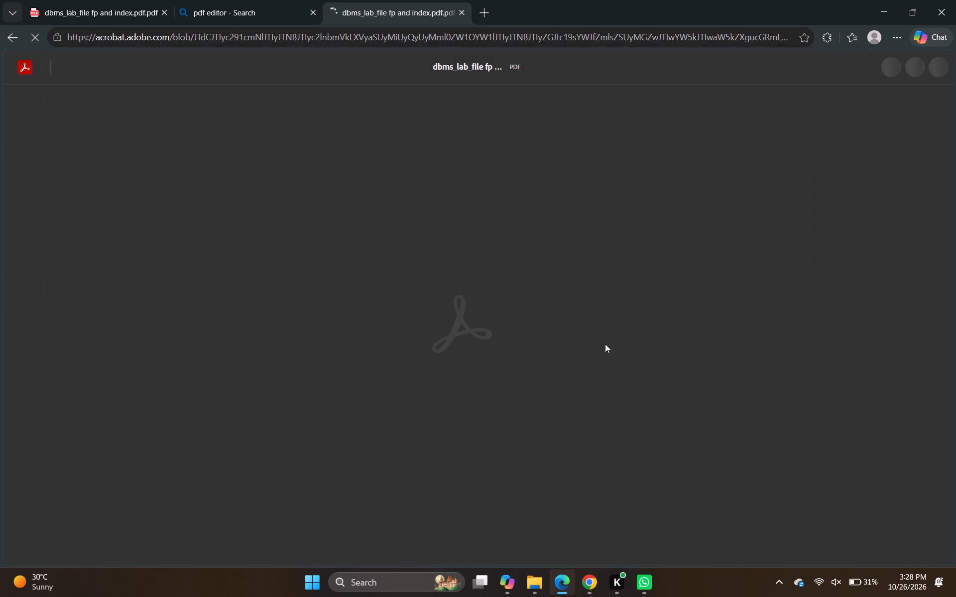
Check the current Wi-Fi connection and the available networks.
click(827, 587)
click(844, 583)
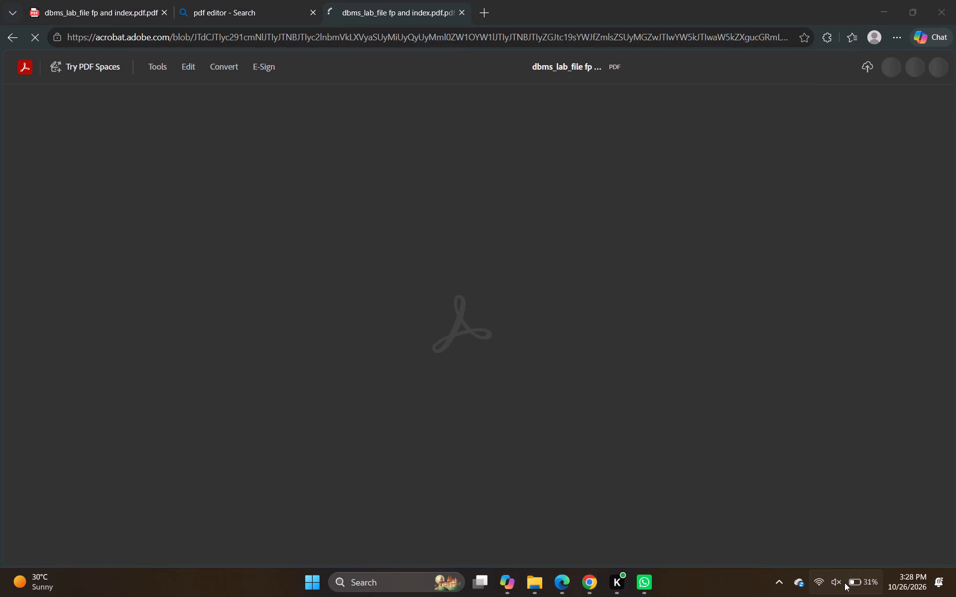
click(844, 583)
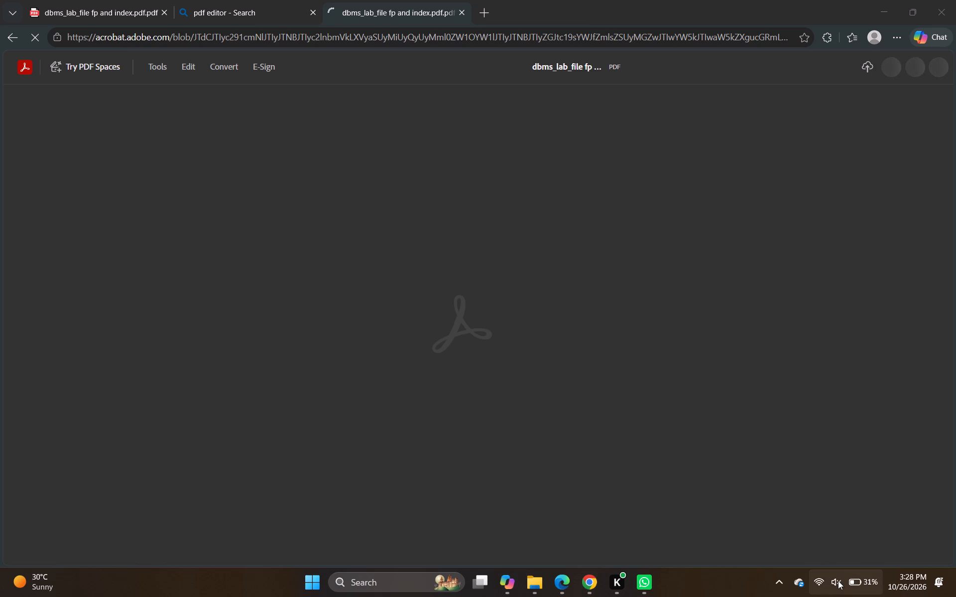
click(838, 581)
click(789, 346)
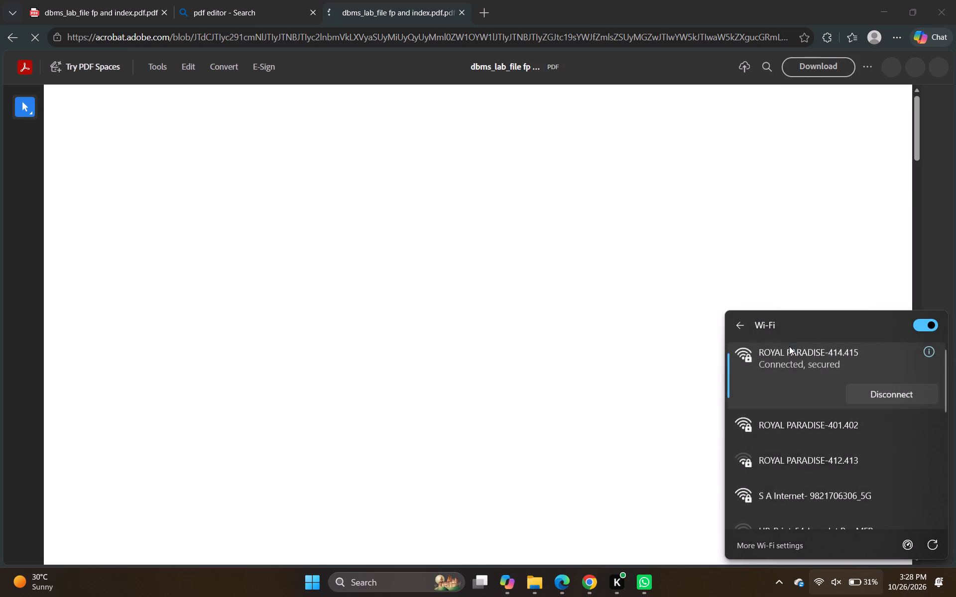
click(442, 283)
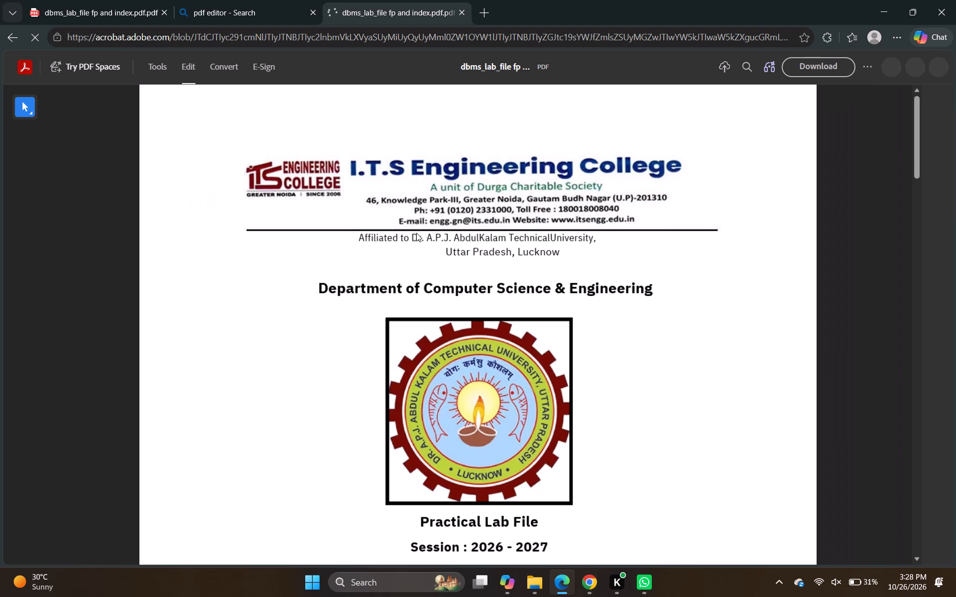
Look through the pages of the DBMS lab front page and index PDF in the Acrobat online editor.
scroll(416, 234, down, 5)
click(457, 291)
click(456, 307)
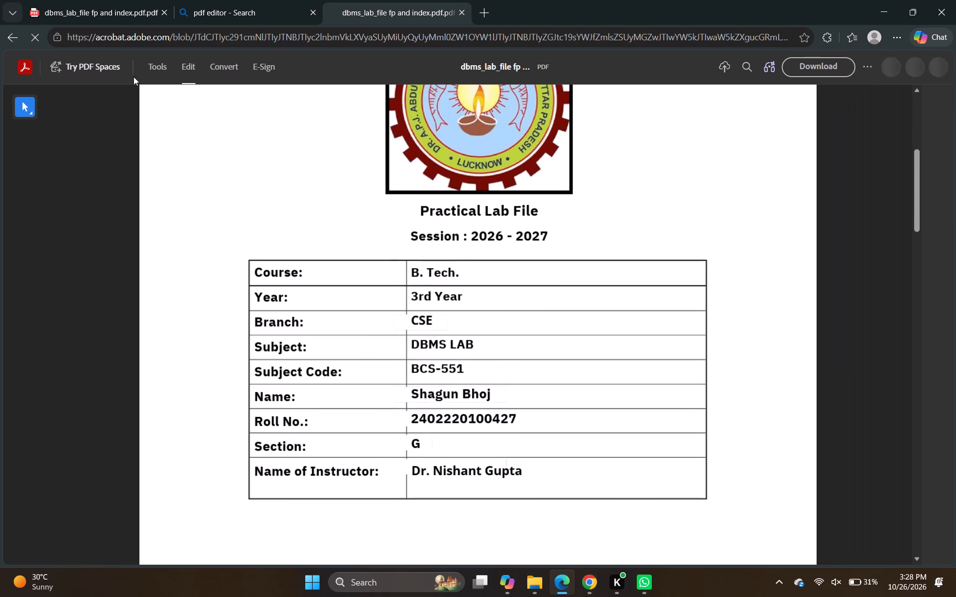
click(190, 72)
scroll(507, 478, down, 9)
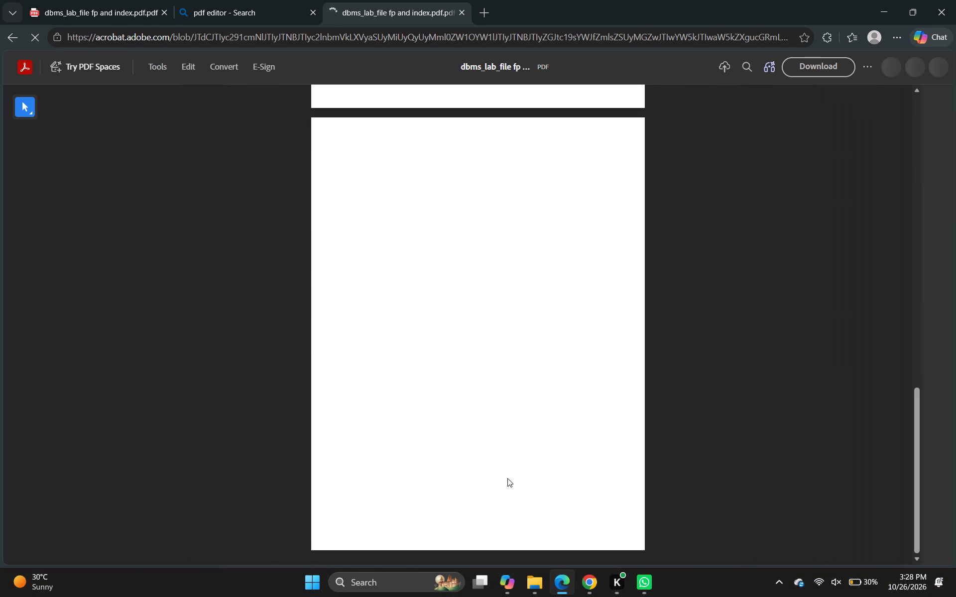
scroll(507, 478, down, 6)
scroll(579, 596, up, 12)
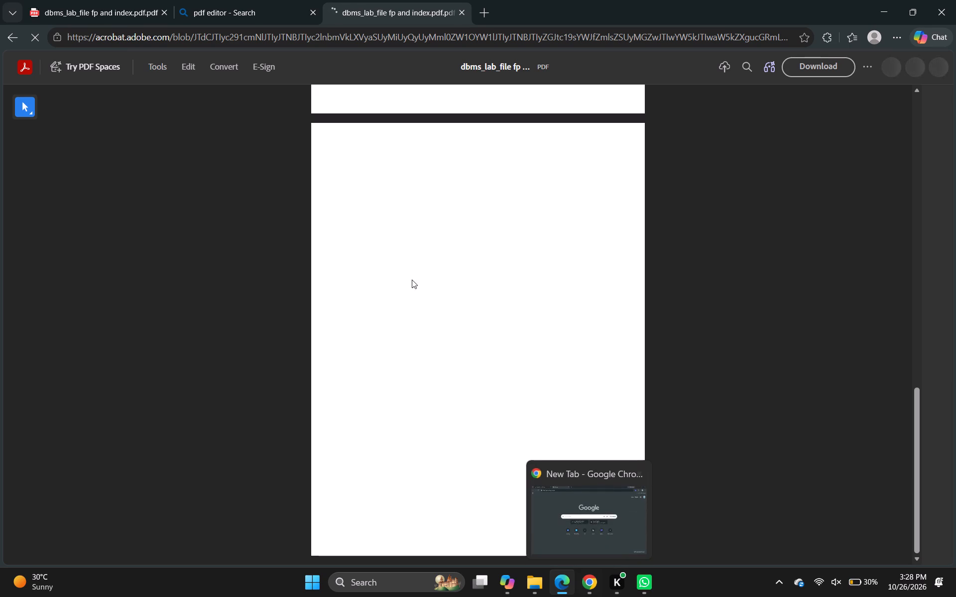
click(200, 318)
scroll(200, 318, up, 10)
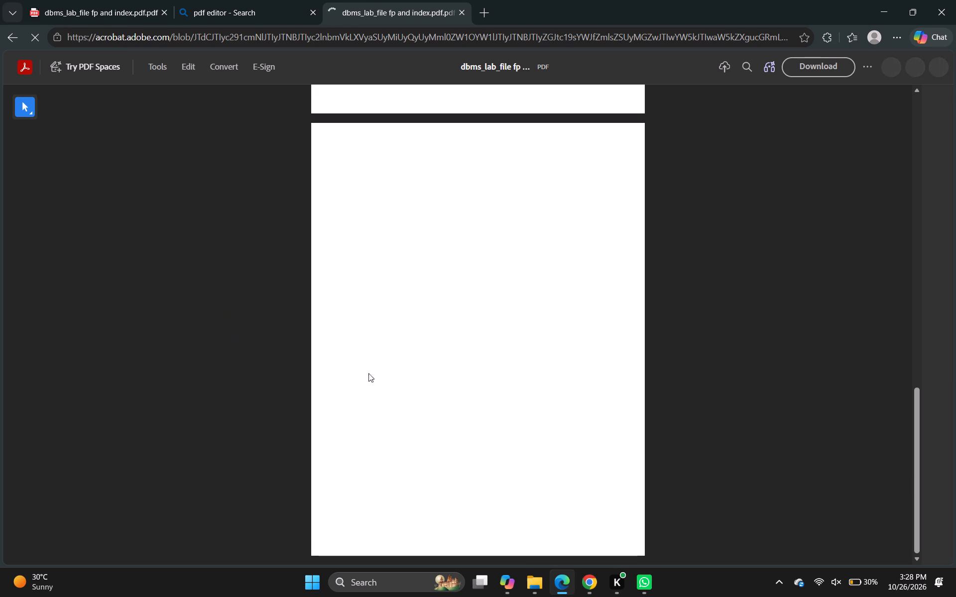
scroll(467, 316, up, 20)
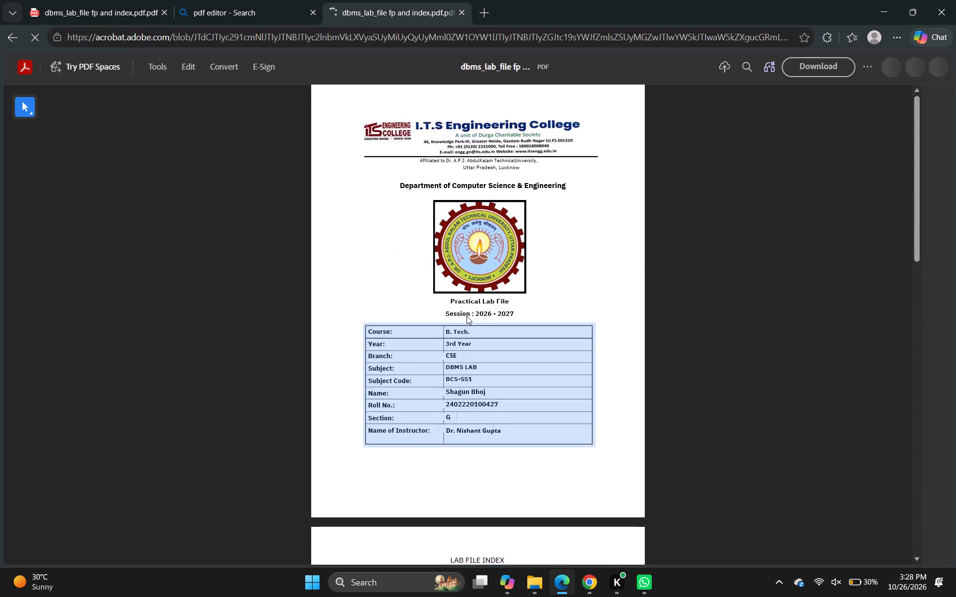
Switch the Wi-Fi connection to the ROYAL PARADISE-401.402 network.
click(840, 580)
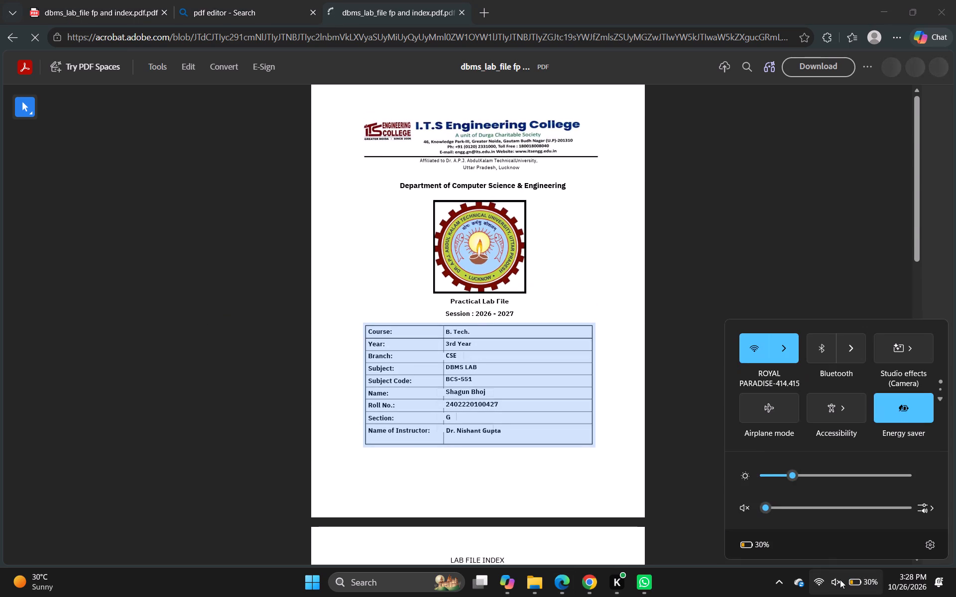
click(706, 224)
click(839, 588)
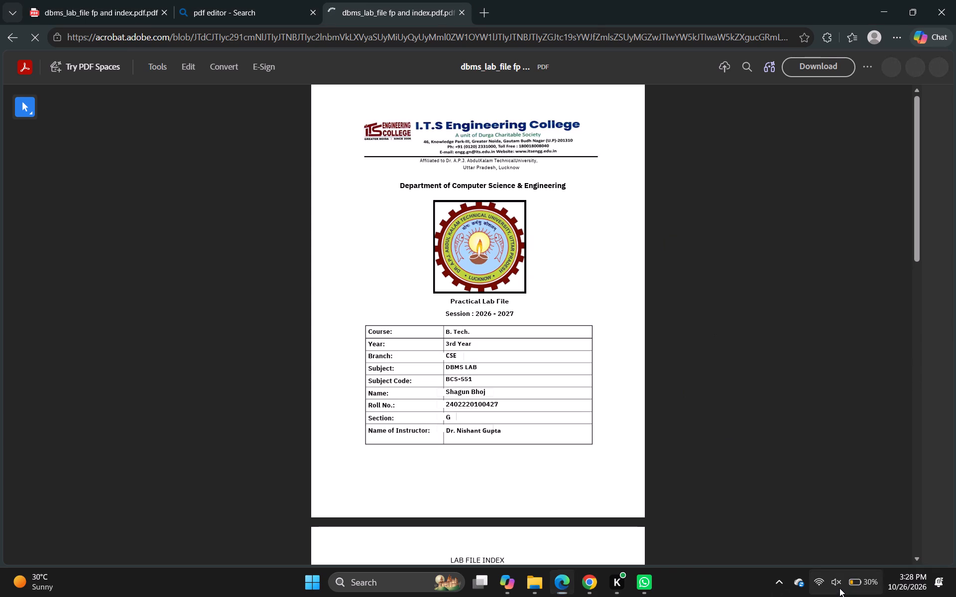
click(781, 354)
click(805, 432)
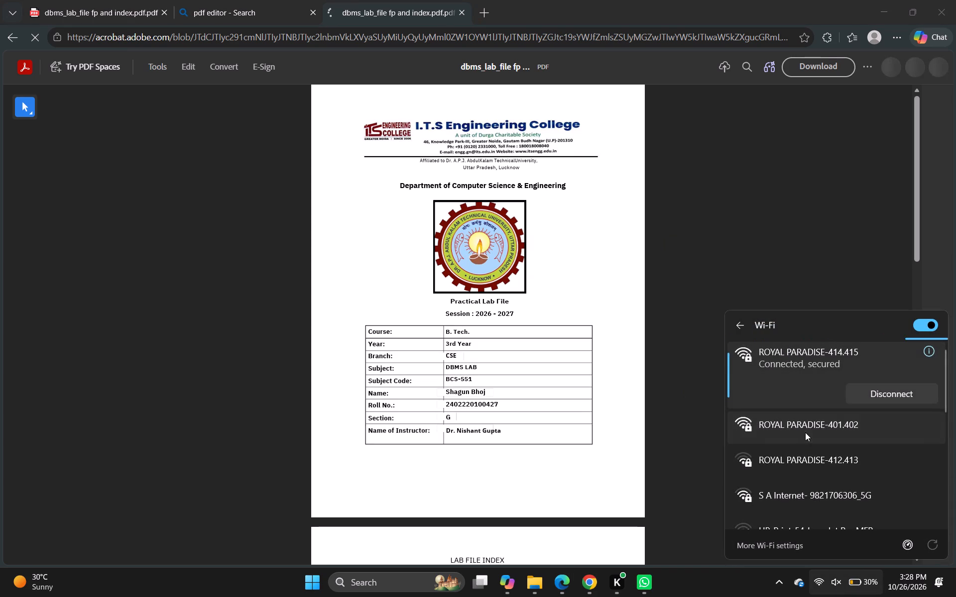
click(862, 452)
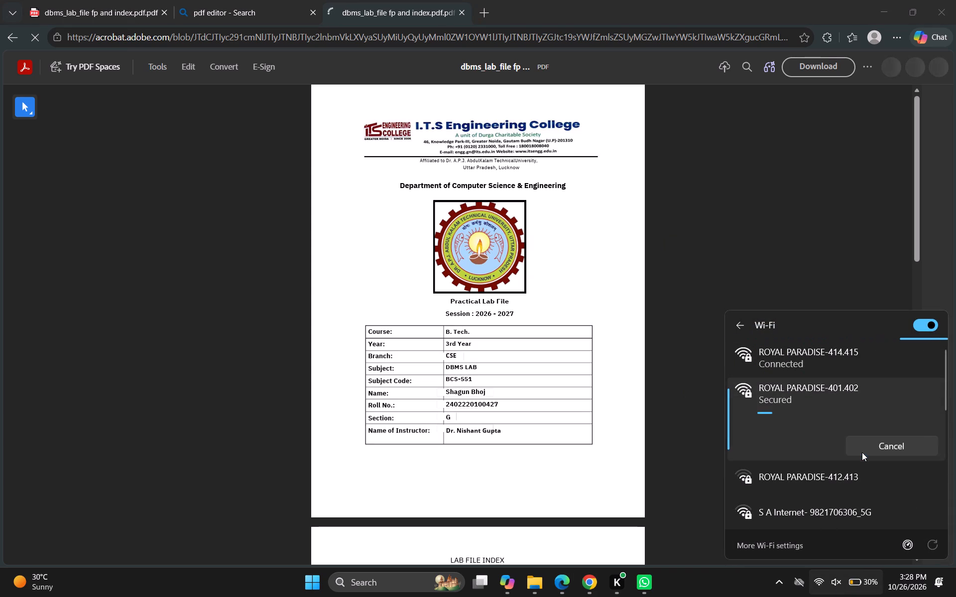
Look through the list of available Wi-Fi networks and close it.
scroll(787, 444, down, 4)
scroll(786, 444, up, 1)
scroll(789, 462, down, 5)
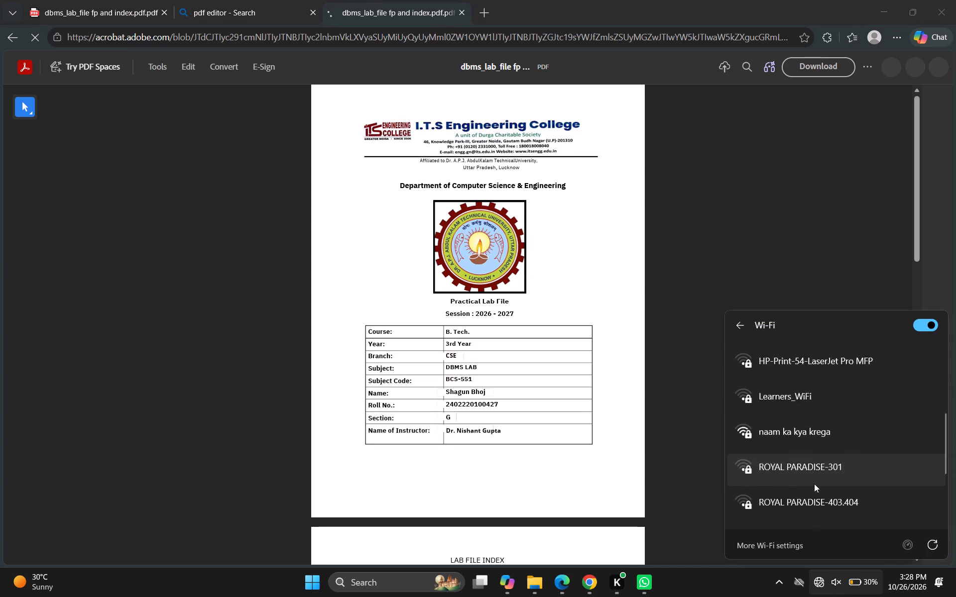
scroll(814, 484, down, 14)
scroll(814, 484, up, 9)
scroll(814, 484, down, 3)
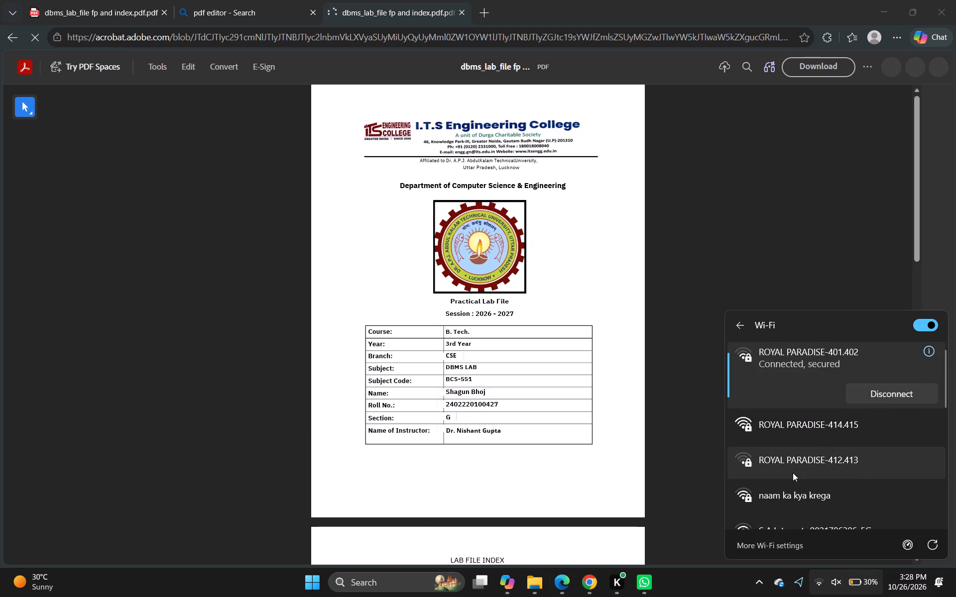
scroll(821, 445, up, 4)
click(824, 175)
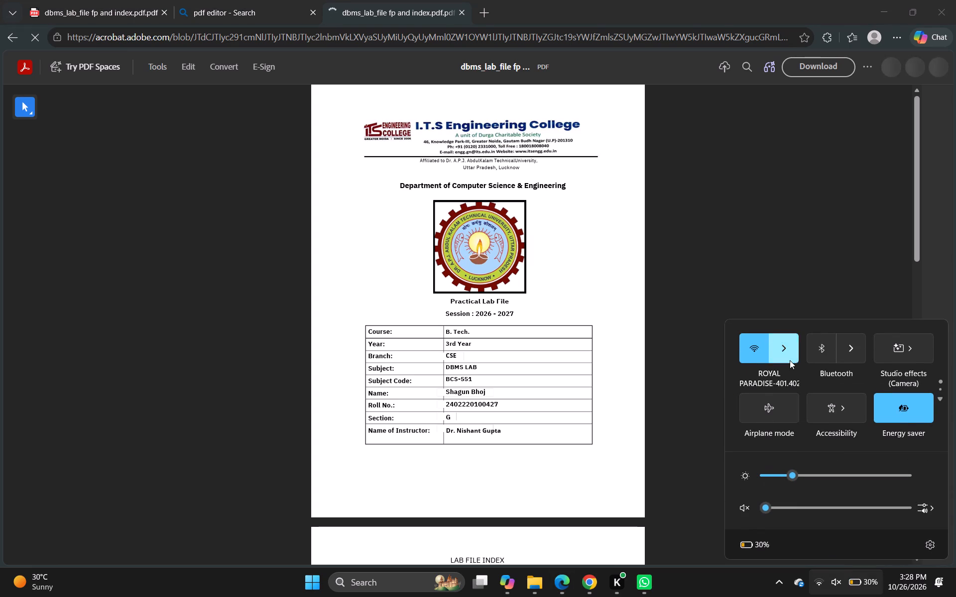
click(790, 360)
click(932, 350)
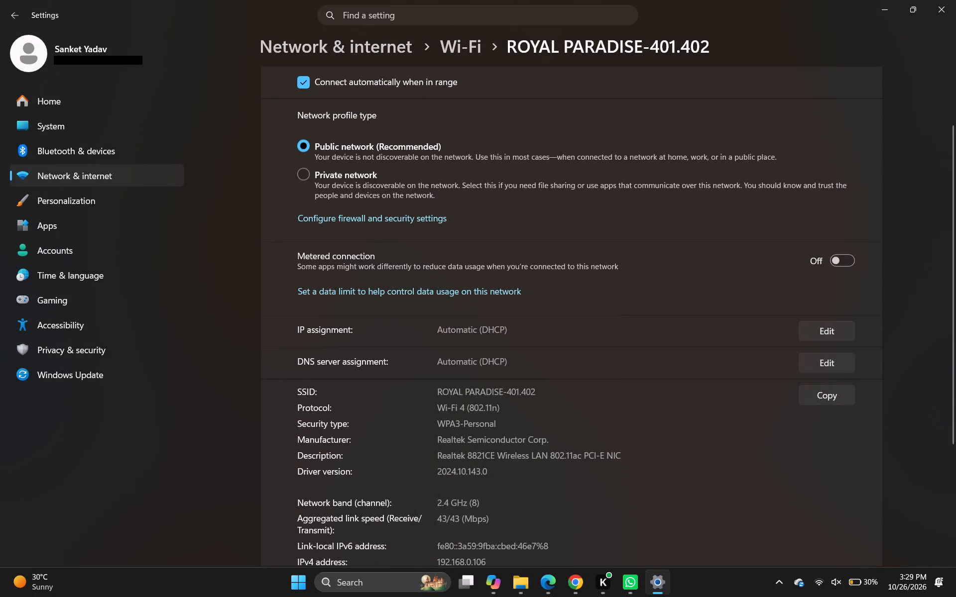
scroll(679, 439, down, 8)
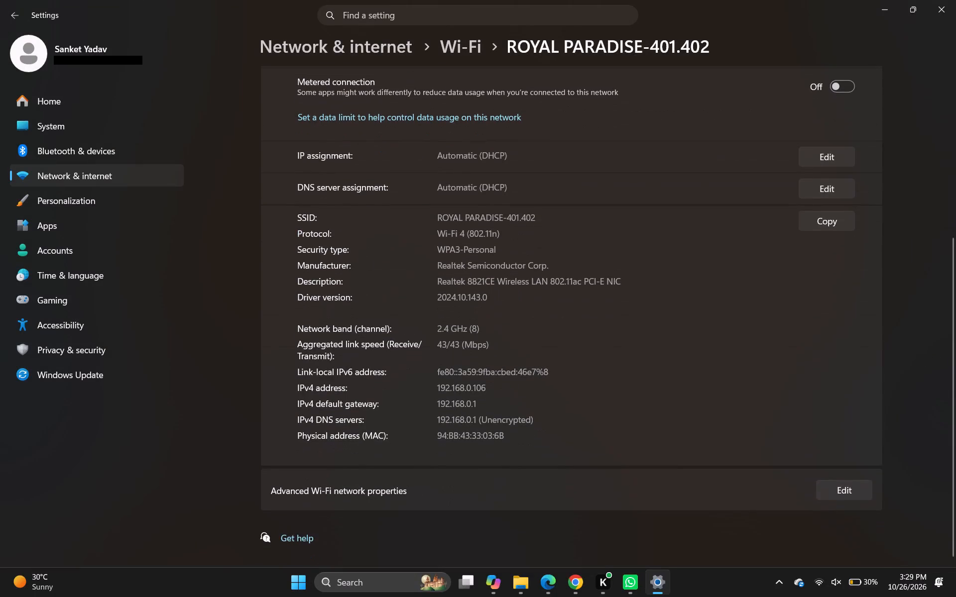
click(852, 491)
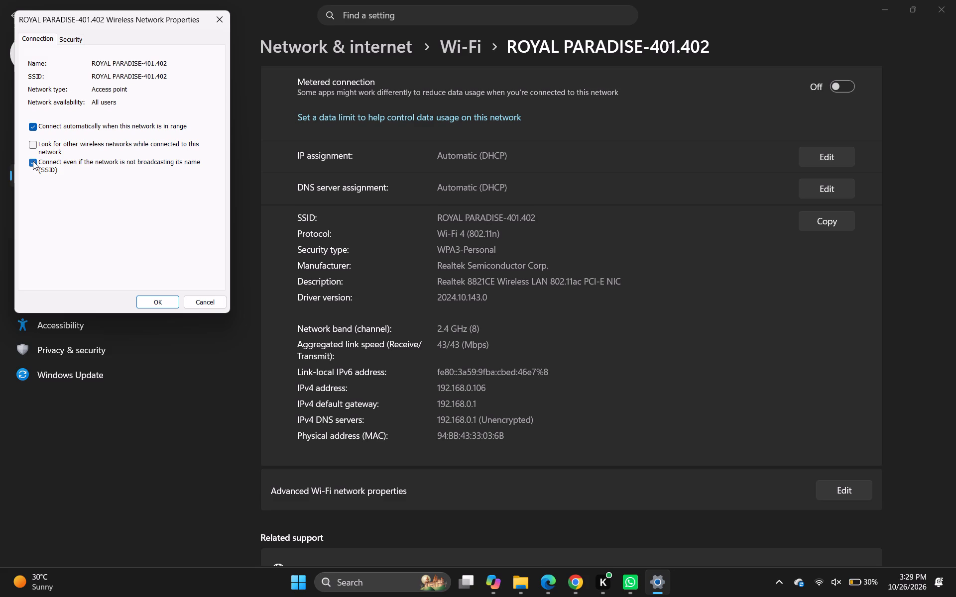
click(33, 161)
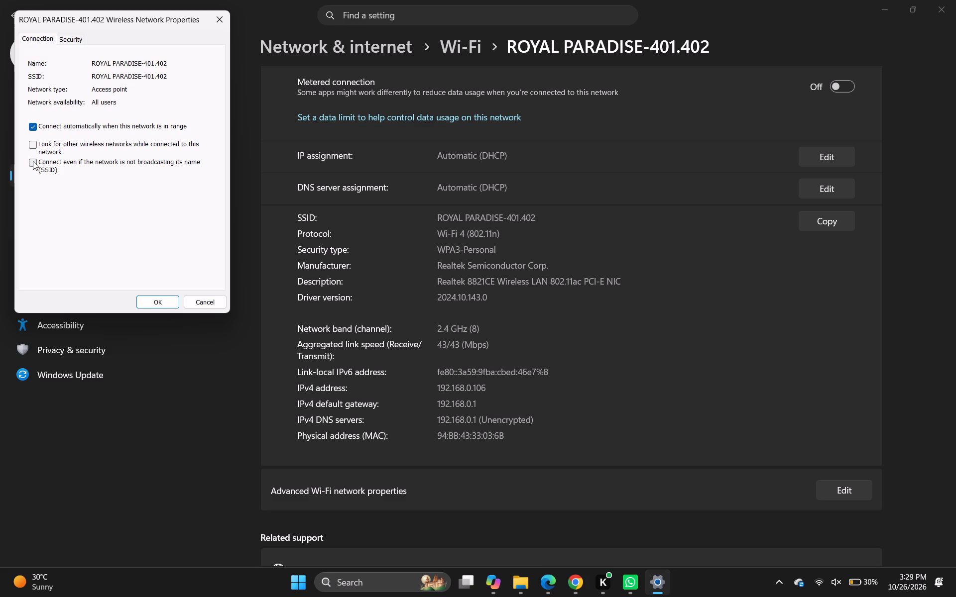
click(33, 161)
click(149, 302)
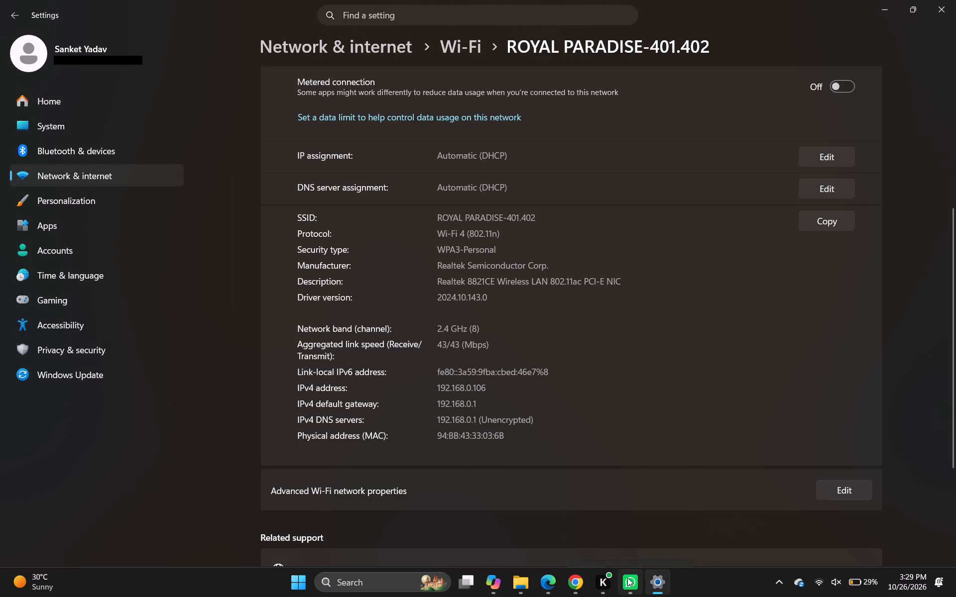
Switch back to Microsoft Edge, start editing the DBMS lab PDF and try to select the Subject value in the cover page table.
click(545, 582)
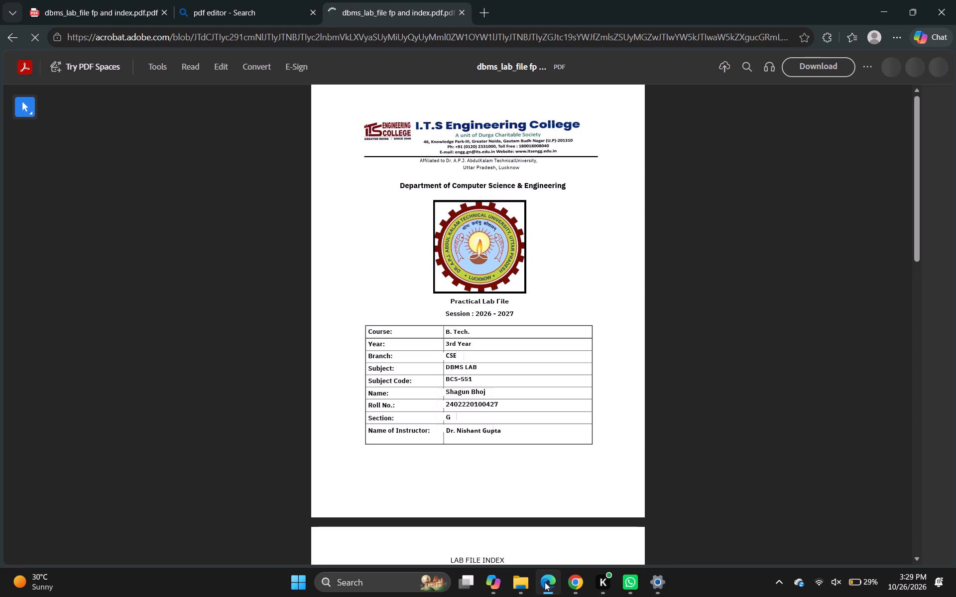
scroll(517, 420, down, 6)
scroll(517, 420, up, 8)
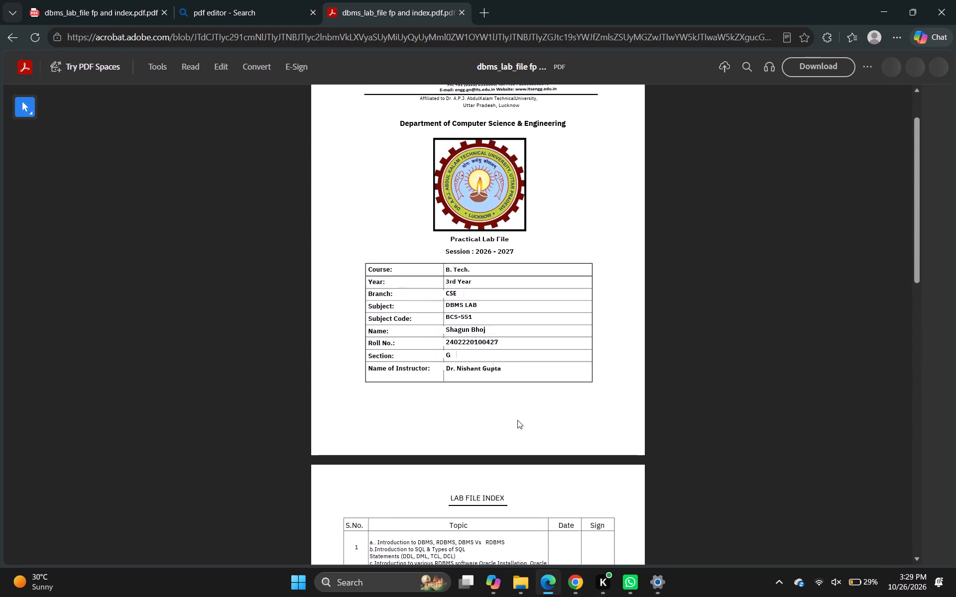
scroll(517, 420, up, 8)
click(517, 420)
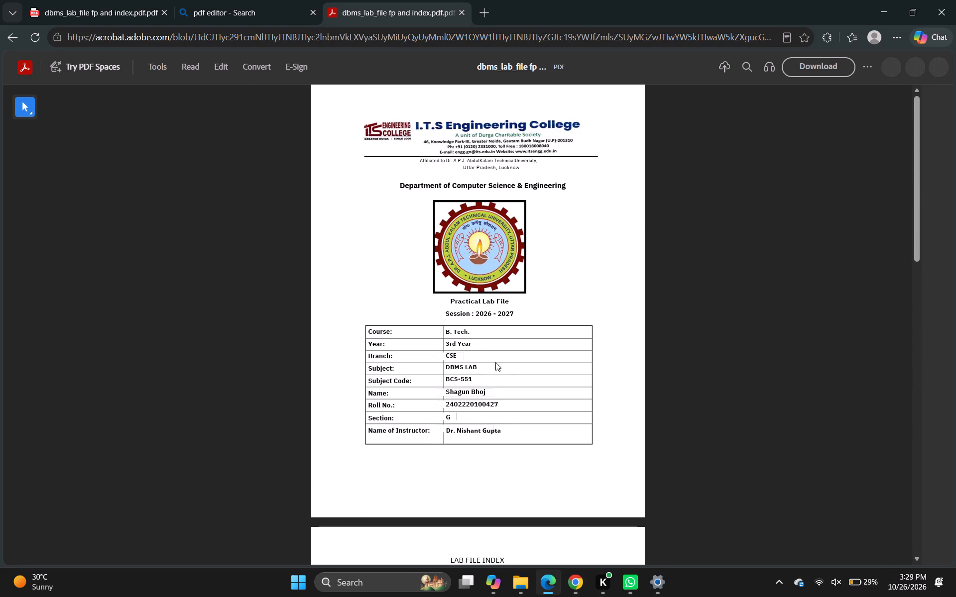
click(216, 71)
click(434, 363)
click(470, 368)
click(470, 368)
scroll(488, 372, up, 4)
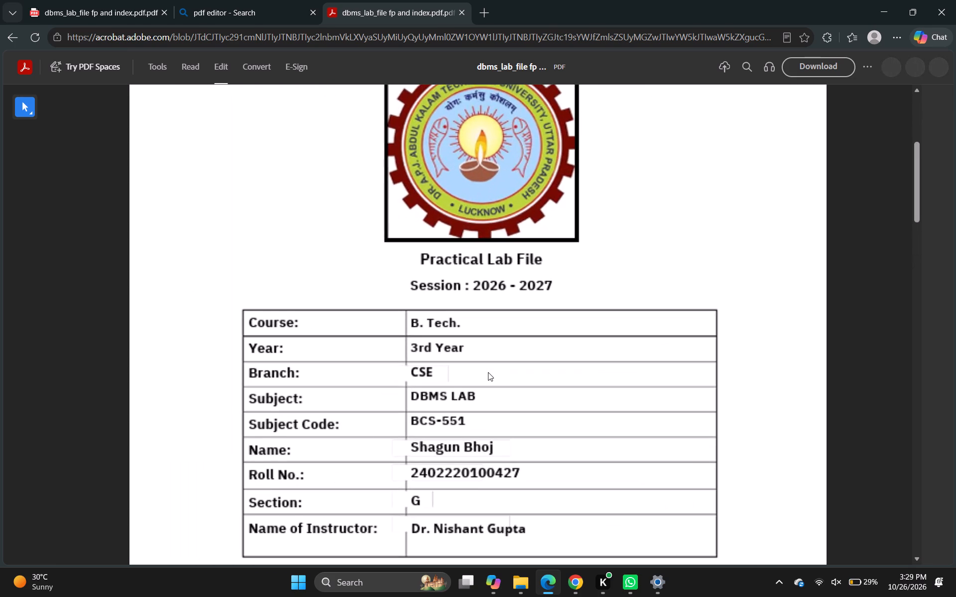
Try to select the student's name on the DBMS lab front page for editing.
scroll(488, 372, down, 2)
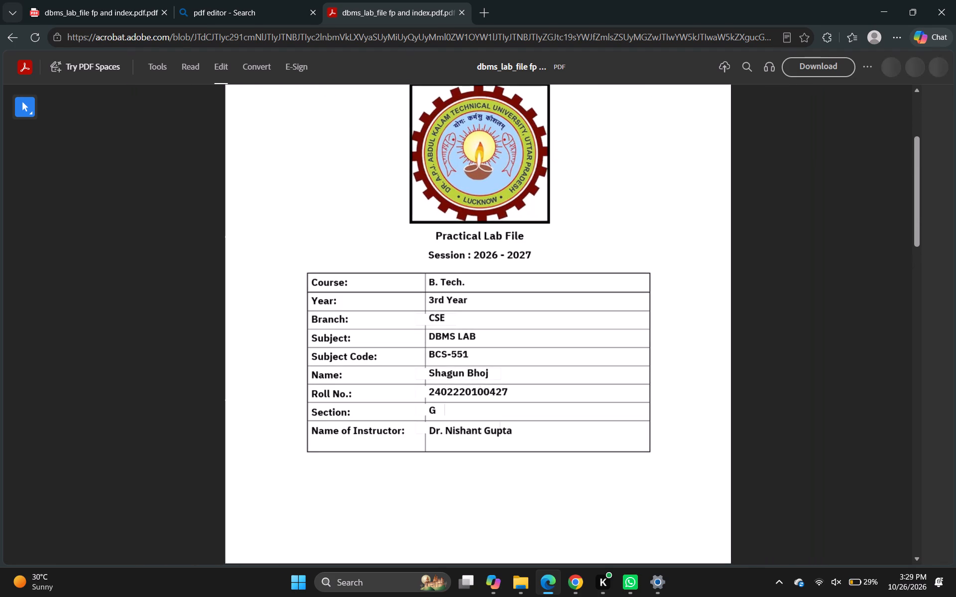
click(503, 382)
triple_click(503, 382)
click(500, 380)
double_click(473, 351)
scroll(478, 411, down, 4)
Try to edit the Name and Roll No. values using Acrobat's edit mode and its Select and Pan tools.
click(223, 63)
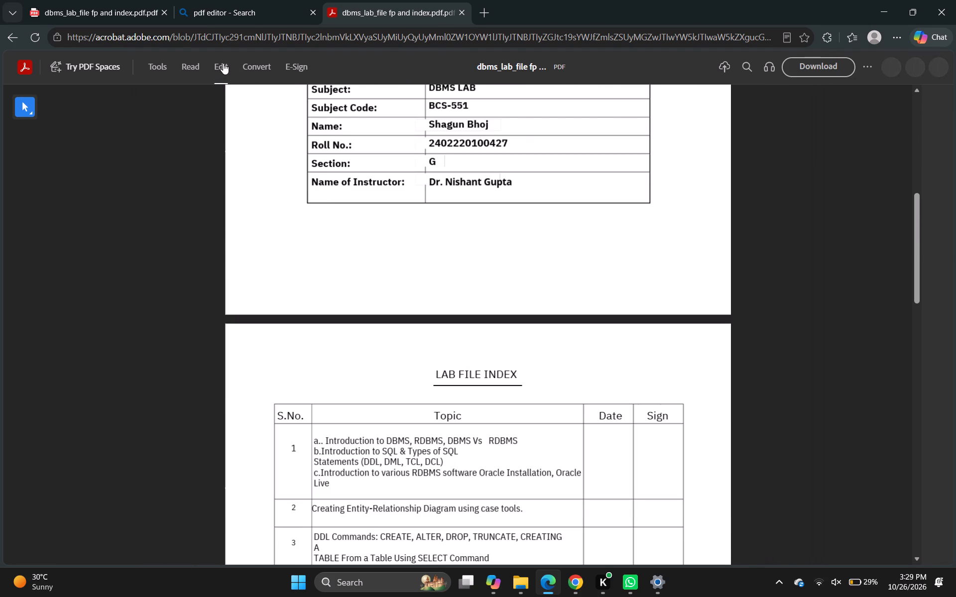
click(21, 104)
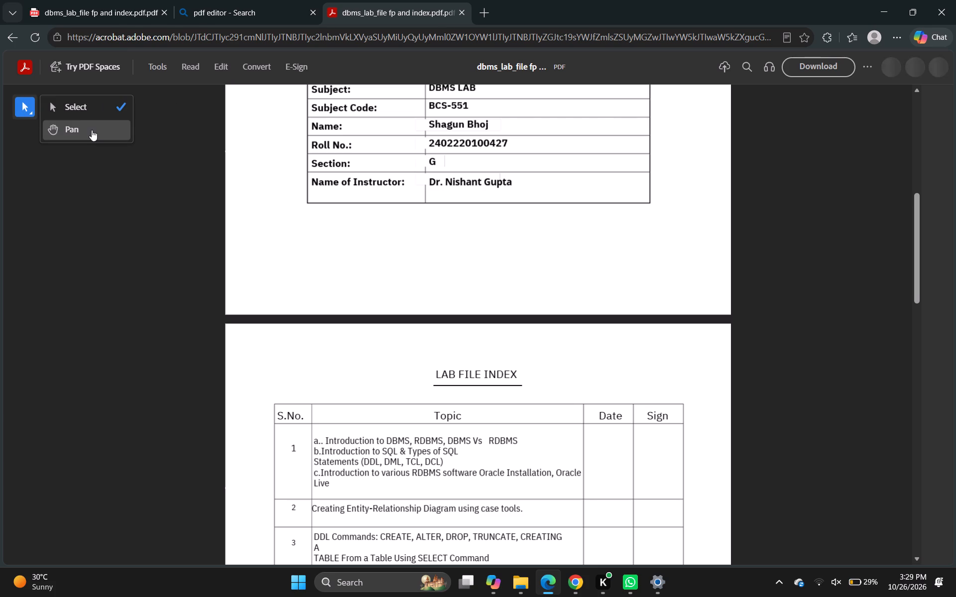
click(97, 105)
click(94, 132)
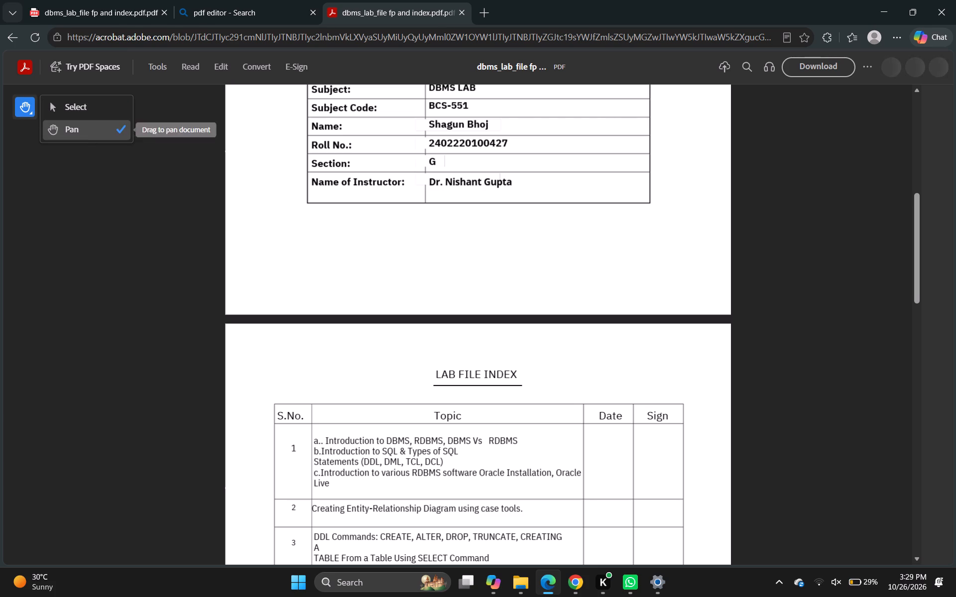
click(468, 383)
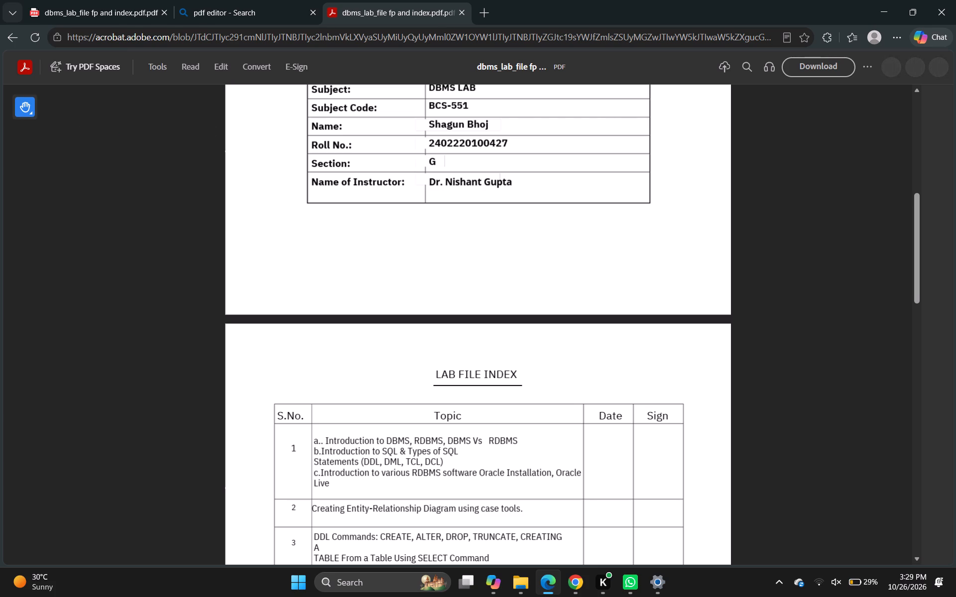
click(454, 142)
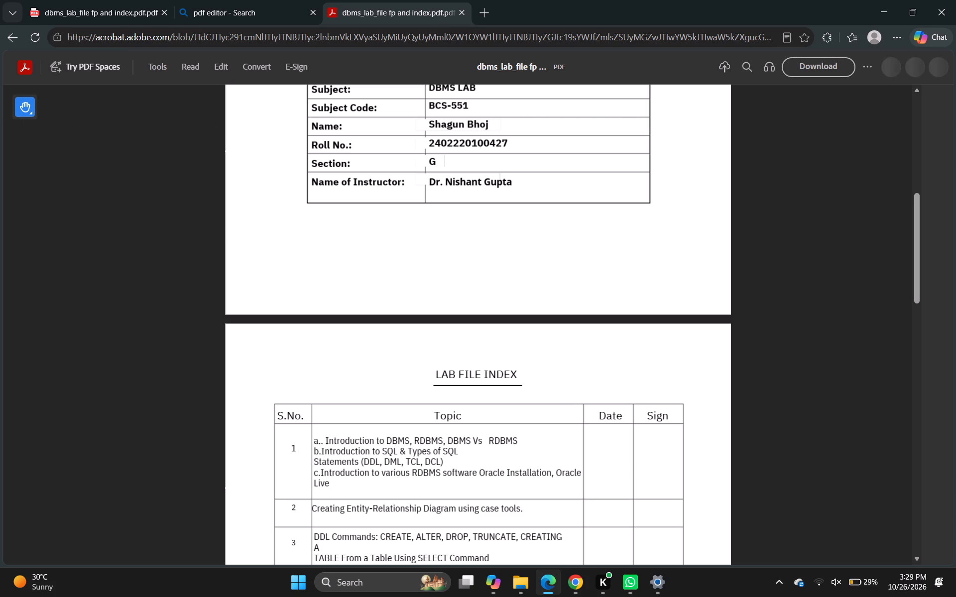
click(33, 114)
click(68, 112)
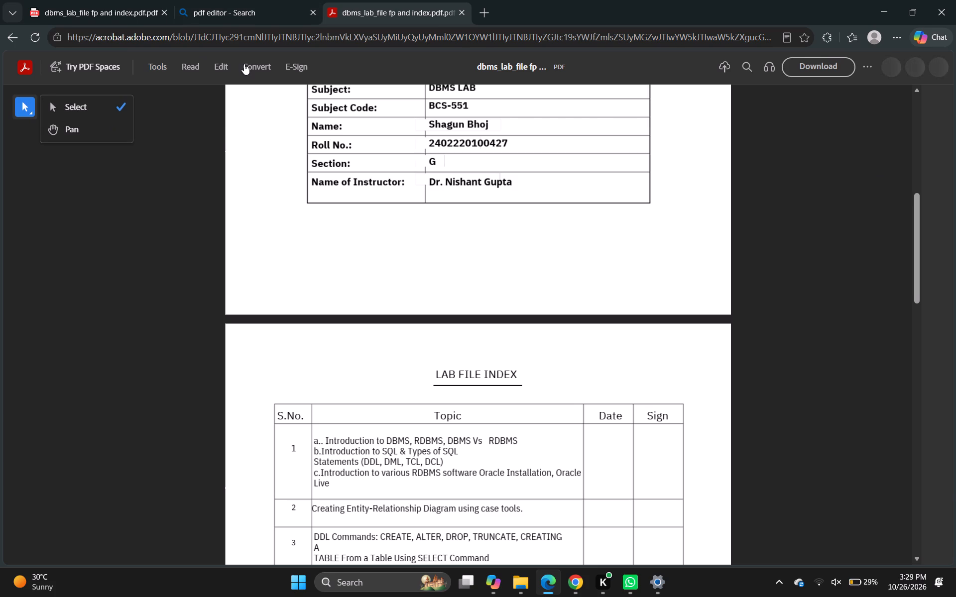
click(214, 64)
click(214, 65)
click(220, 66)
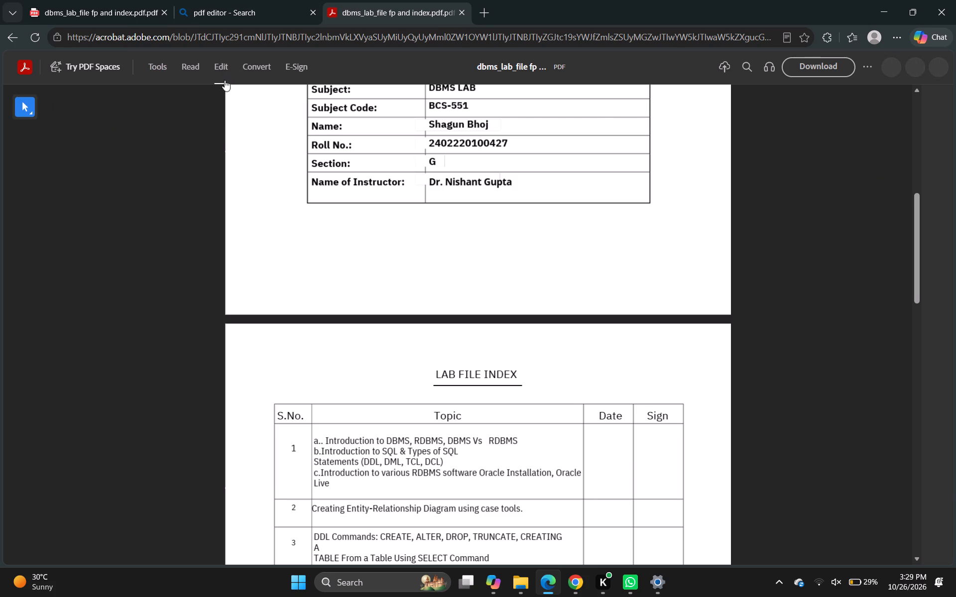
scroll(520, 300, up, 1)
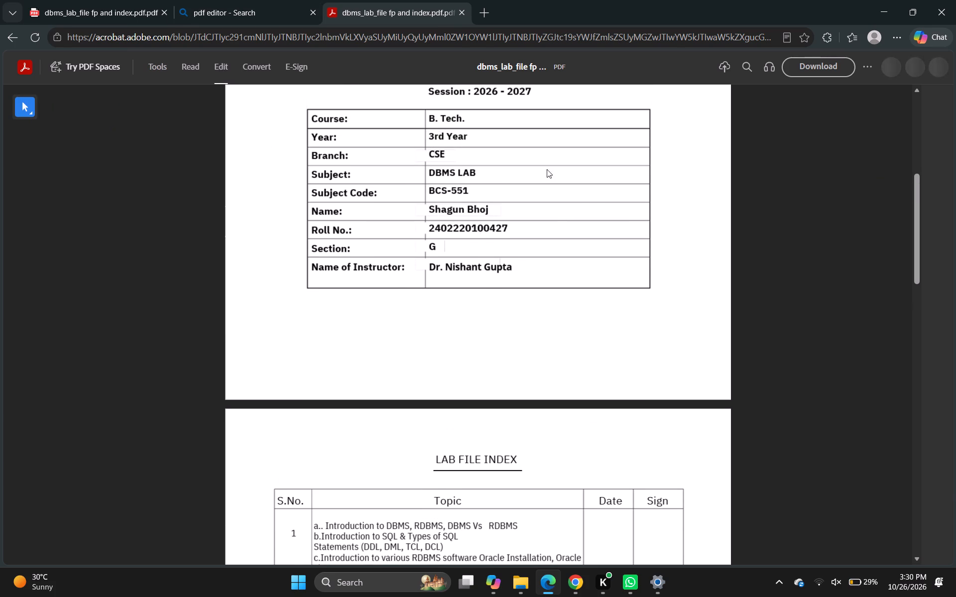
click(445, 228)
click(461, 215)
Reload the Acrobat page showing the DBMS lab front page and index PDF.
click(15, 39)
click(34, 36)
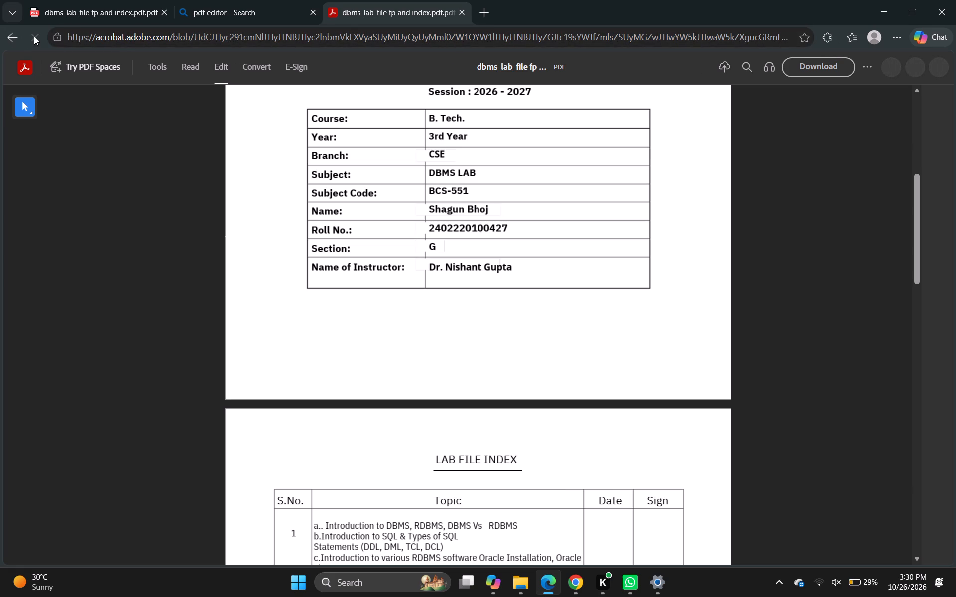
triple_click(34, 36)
Close the Acrobat page and open Sejda's online PDF editor from the "pdf editor" search results.
click(461, 12)
scroll(204, 377, down, 8)
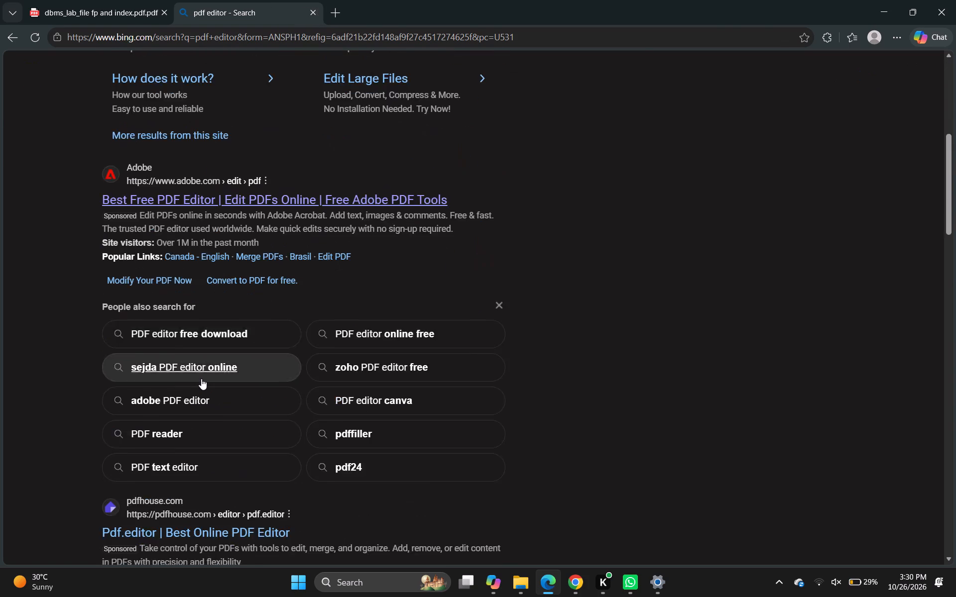
scroll(201, 379, down, 12)
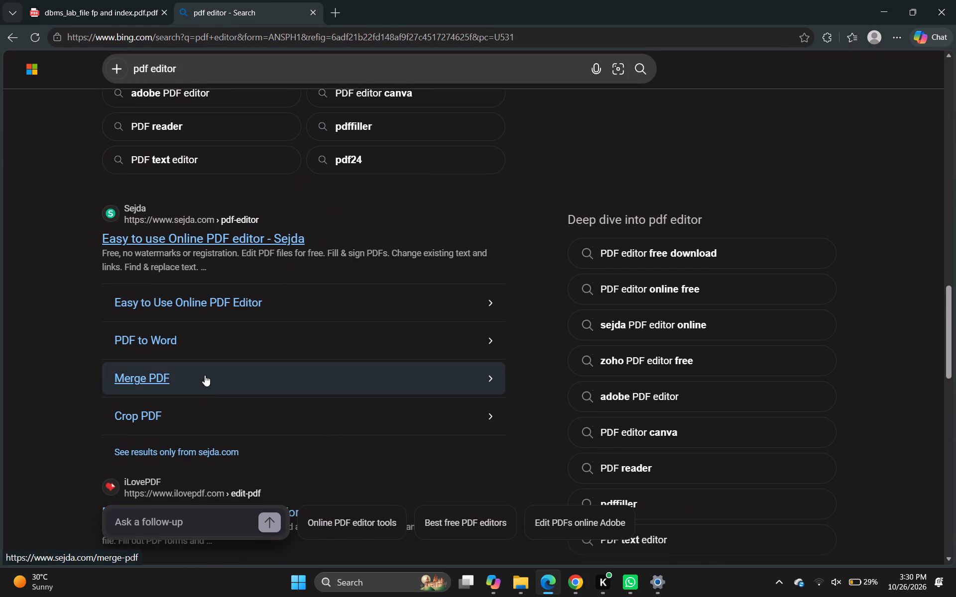
click(207, 235)
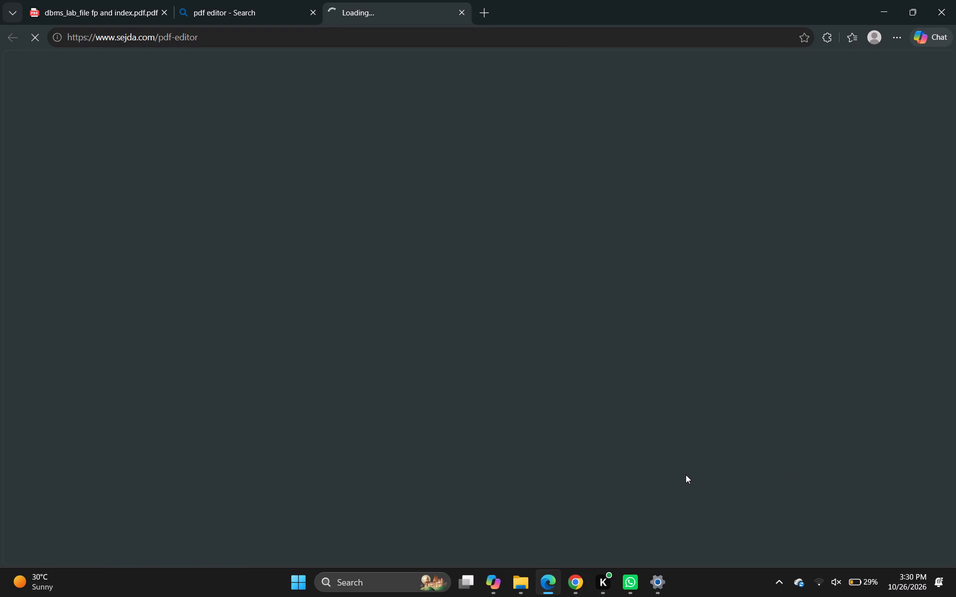
Connect the computer to the ROYAL PARADISE-414.415 Wi-Fi network and return to the Sejda page.
click(836, 571)
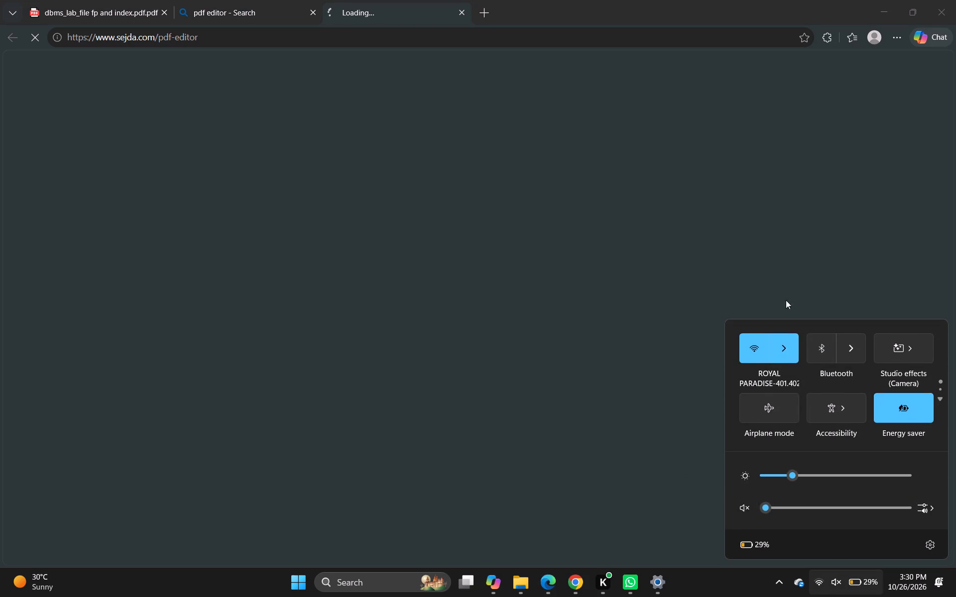
click(788, 337)
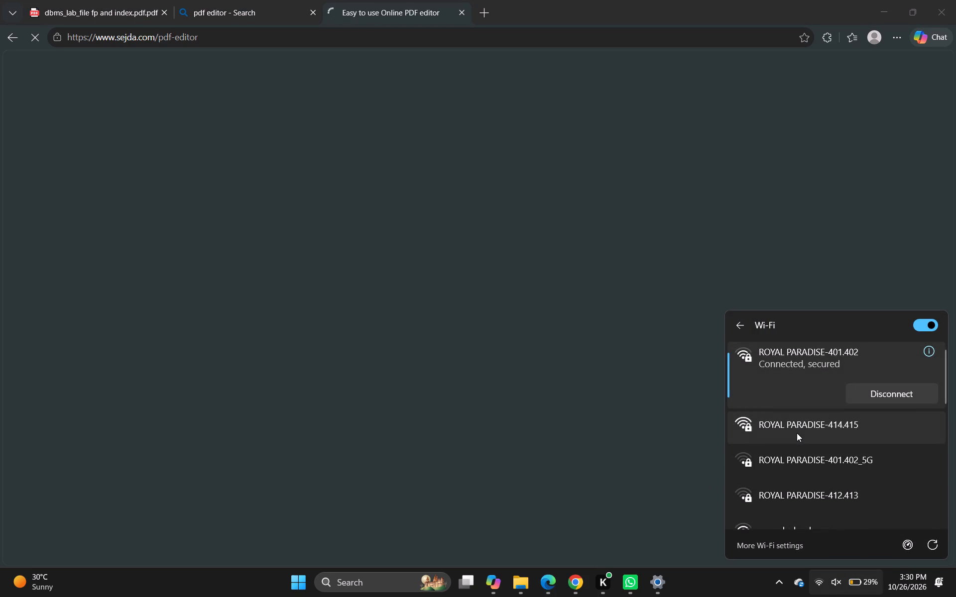
click(797, 433)
click(894, 452)
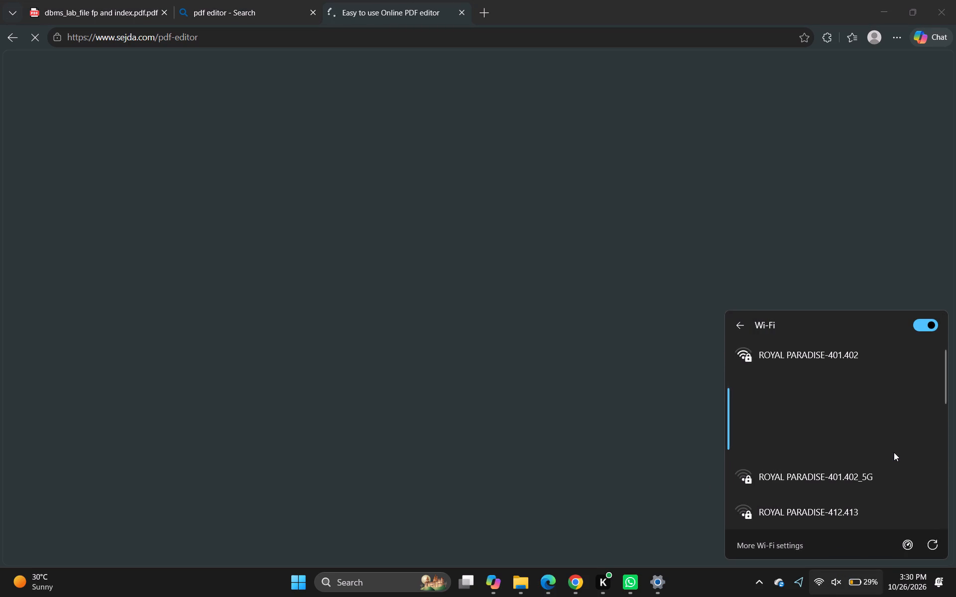
click(770, 170)
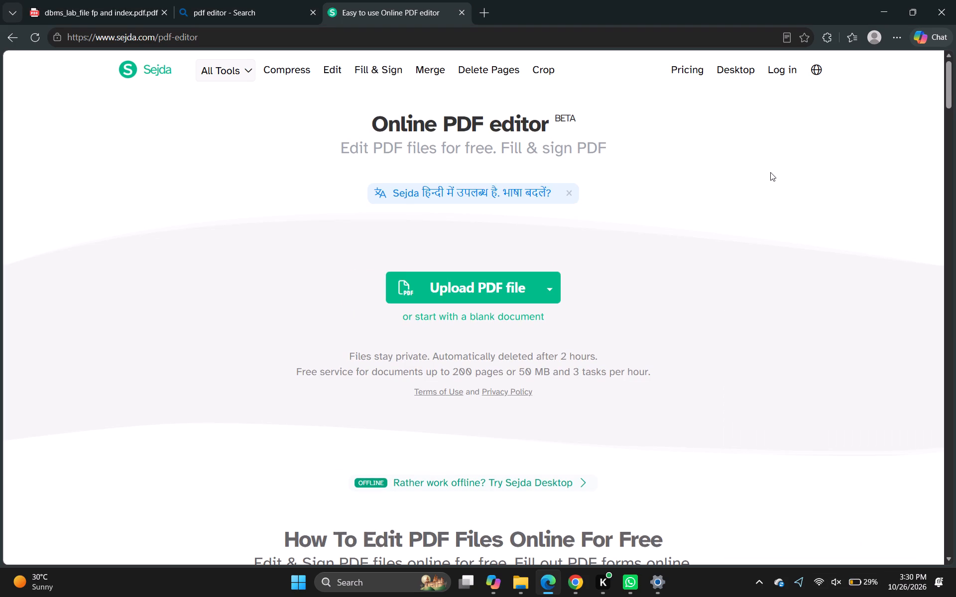
click(857, 330)
click(771, 292)
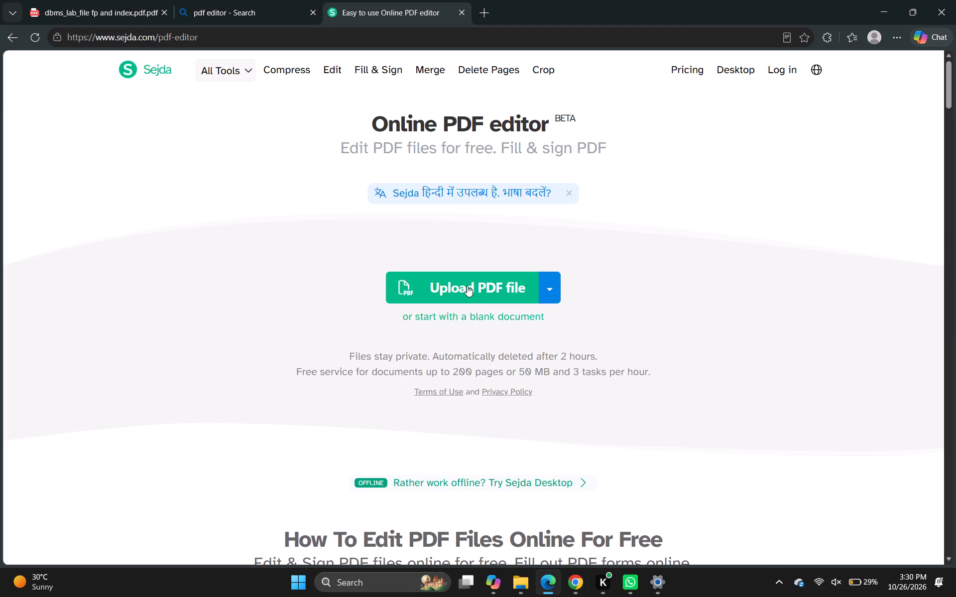
Upload "dbms_lab_file fp and index.pdf" from the 2026-43 transfers folder into Sejda's PDF editor.
click(467, 286)
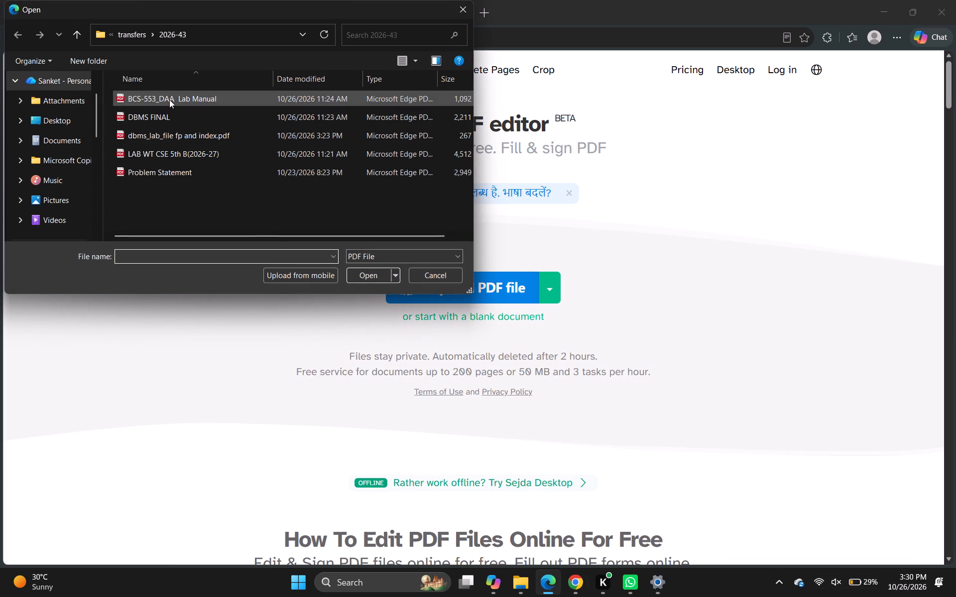
click(168, 136)
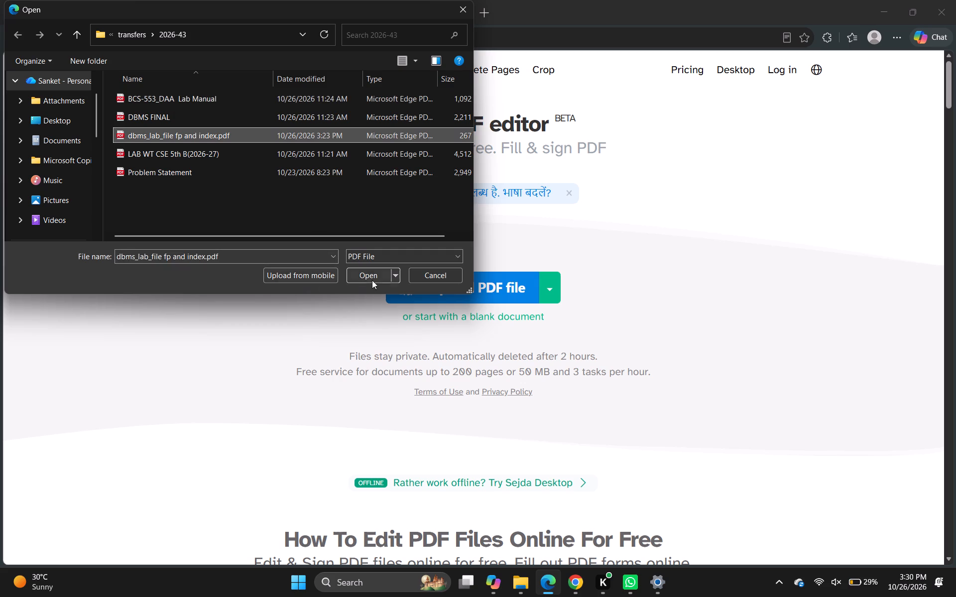
click(365, 273)
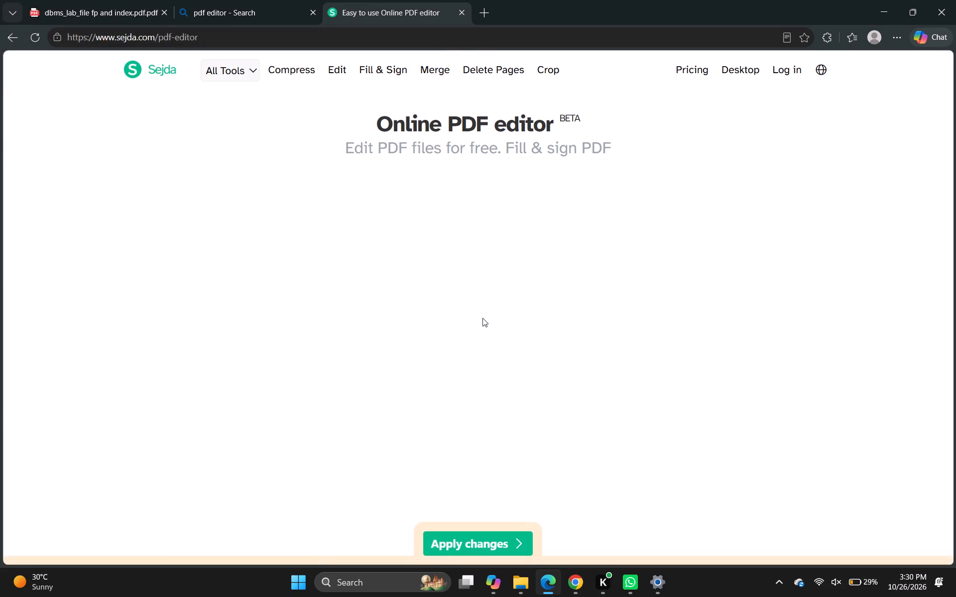
scroll(482, 318, down, 6)
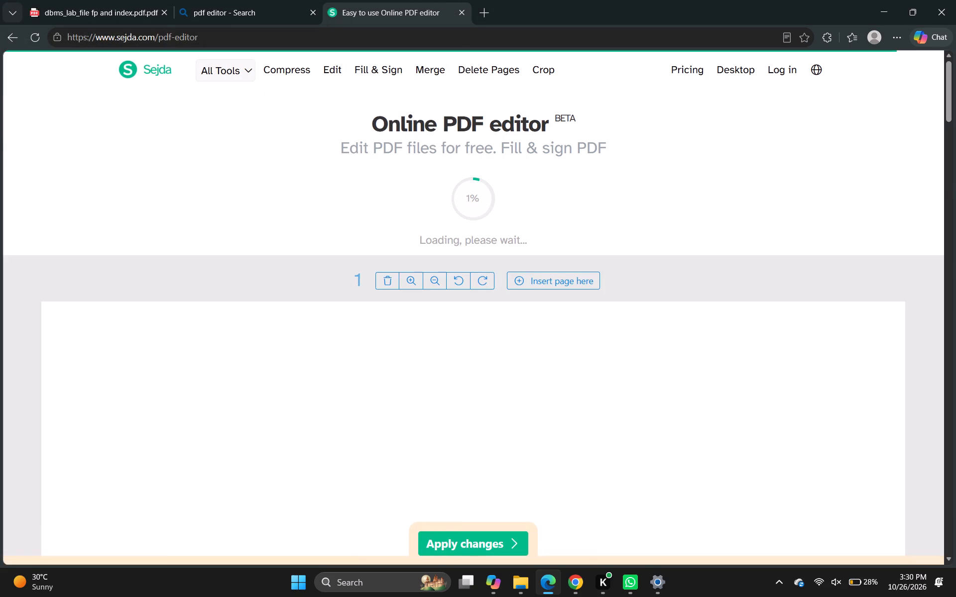
scroll(565, 276, down, 4)
scroll(565, 276, up, 1)
scroll(565, 276, down, 1)
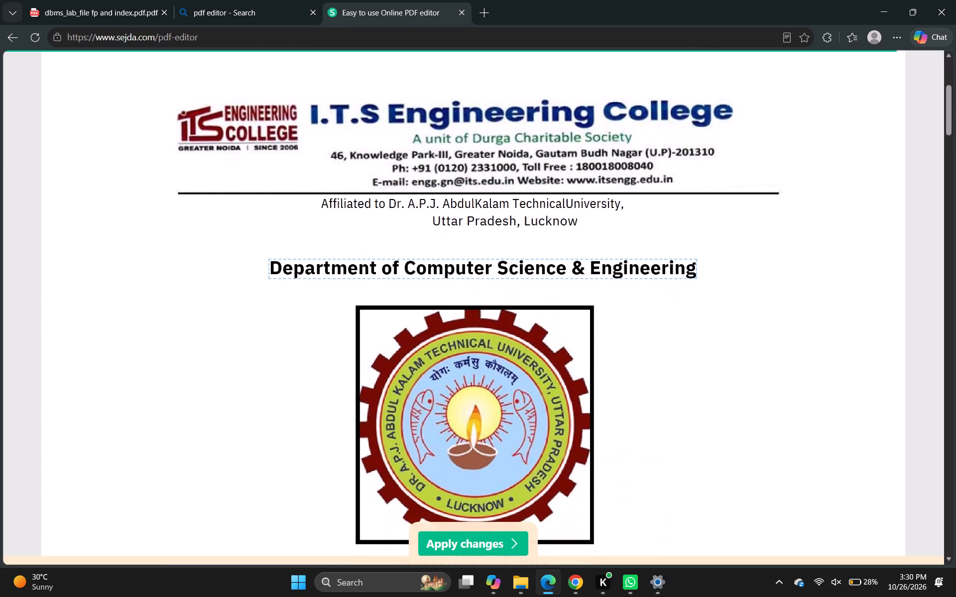
scroll(565, 276, up, 5)
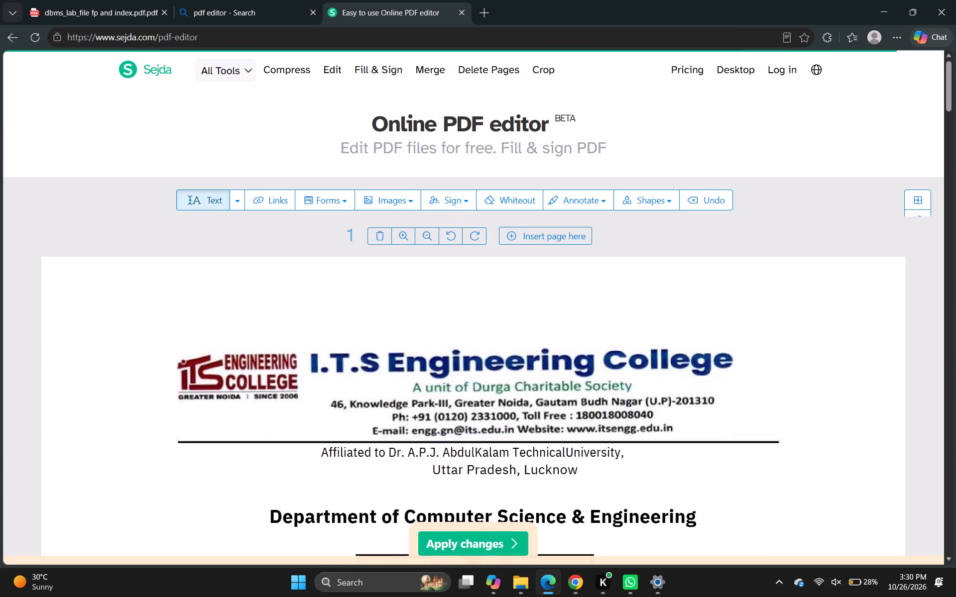
Replace the student's name in the front page's Name row with "San".
click(420, 233)
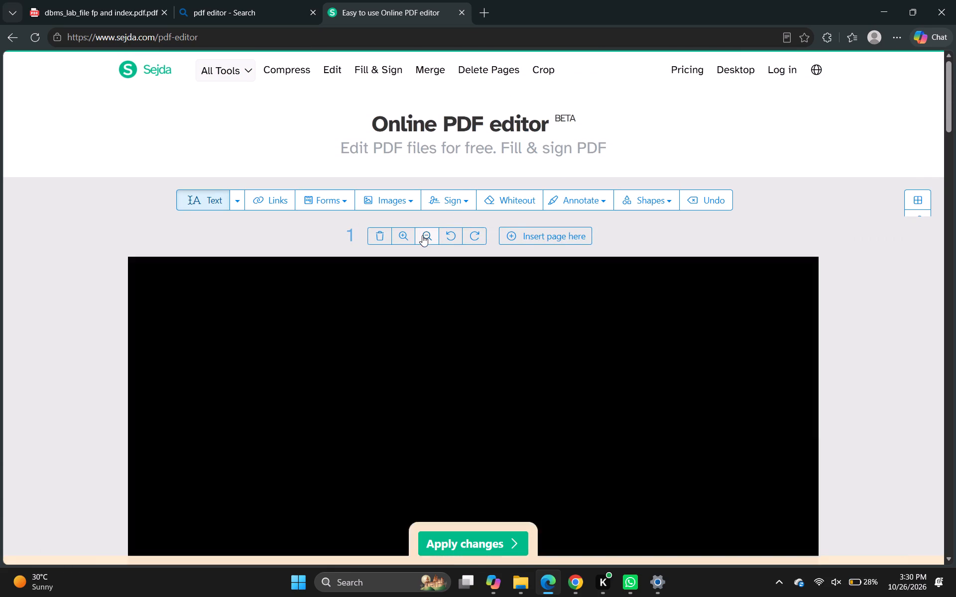
click(431, 235)
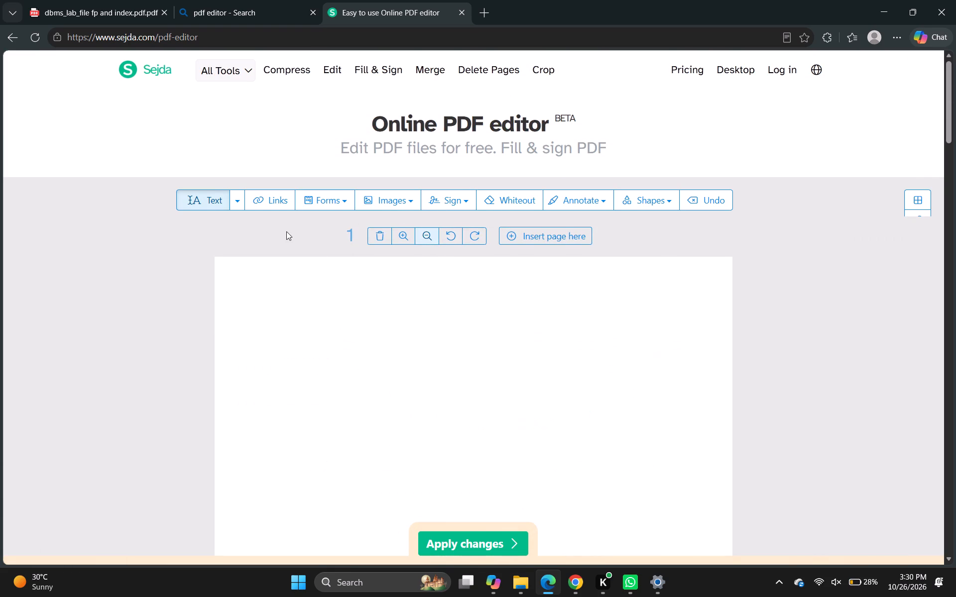
scroll(286, 231, down, 5)
click(500, 422)
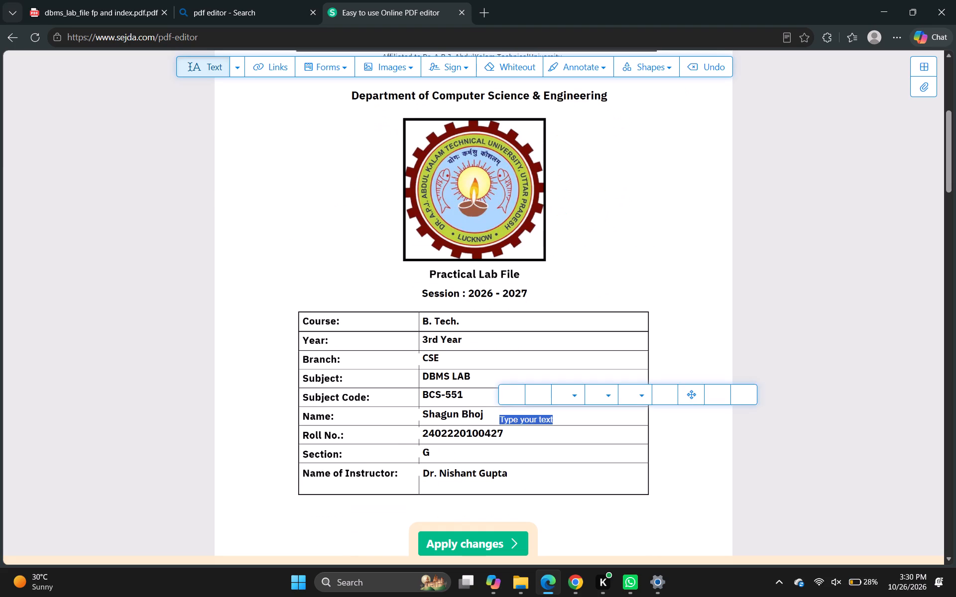
click(488, 417)
click(458, 415)
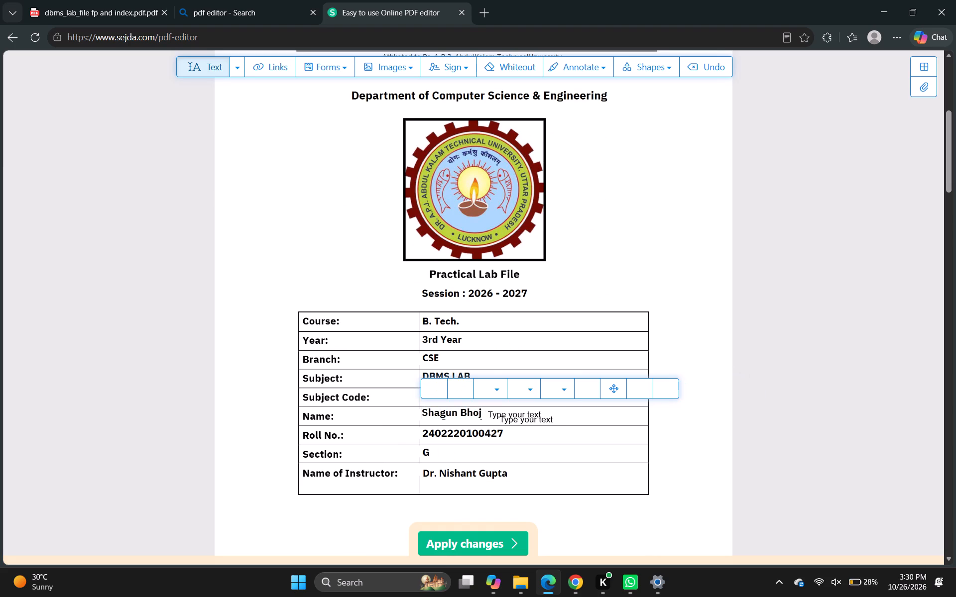
click(482, 412)
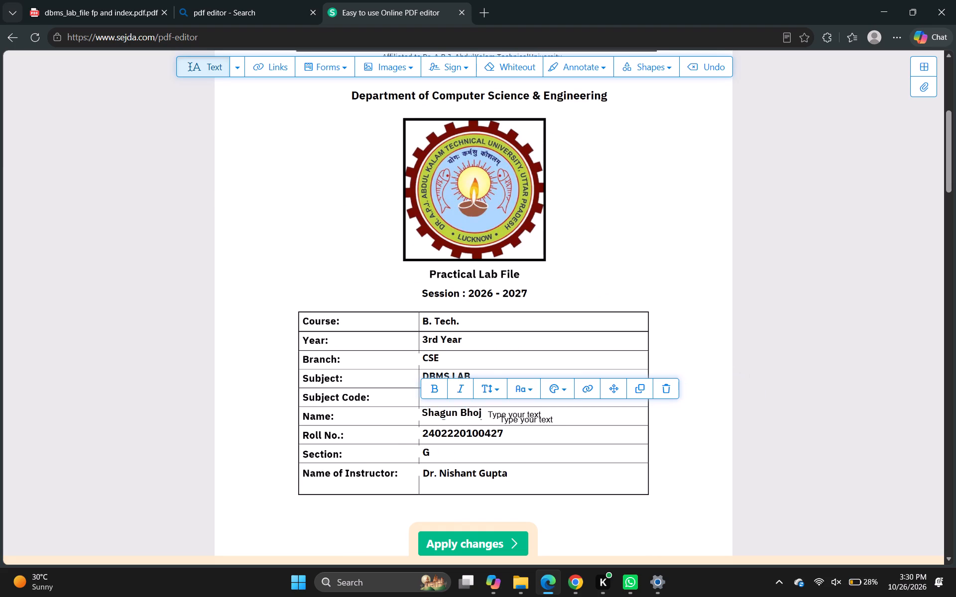
key(BackSpace)
key(BackSpace)
key(BackSpace)
key(BackSpace)
key(BackSpace)
key(BackSpace)
key(BackSpace)
key(BackSpace)
key(BackSpace)
key(BackSpace)
key(BackSpace)
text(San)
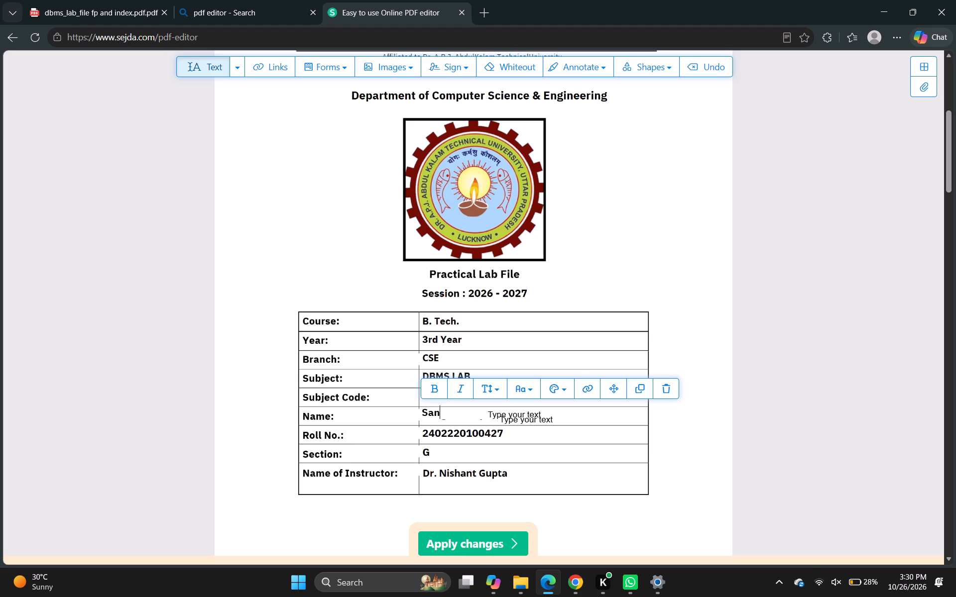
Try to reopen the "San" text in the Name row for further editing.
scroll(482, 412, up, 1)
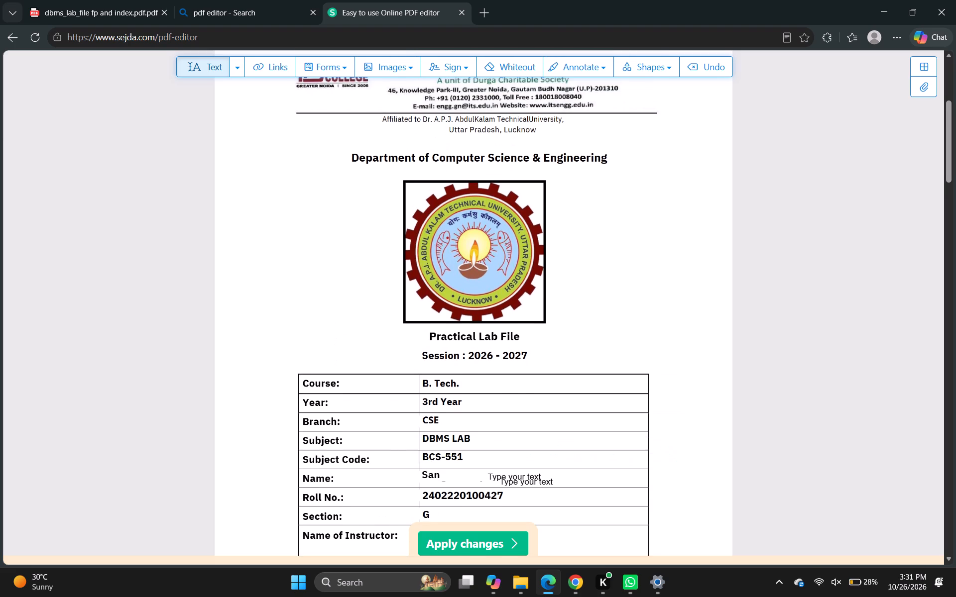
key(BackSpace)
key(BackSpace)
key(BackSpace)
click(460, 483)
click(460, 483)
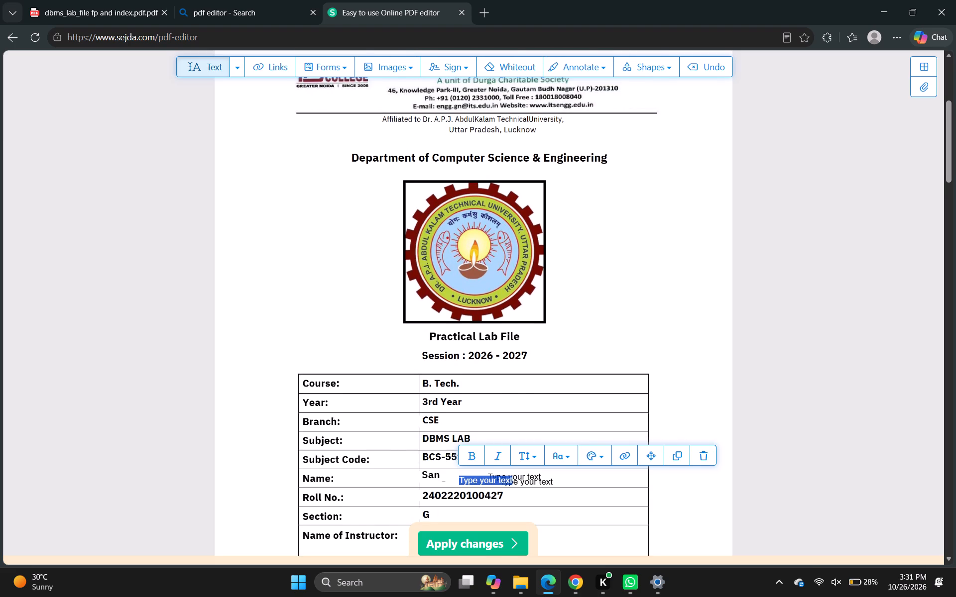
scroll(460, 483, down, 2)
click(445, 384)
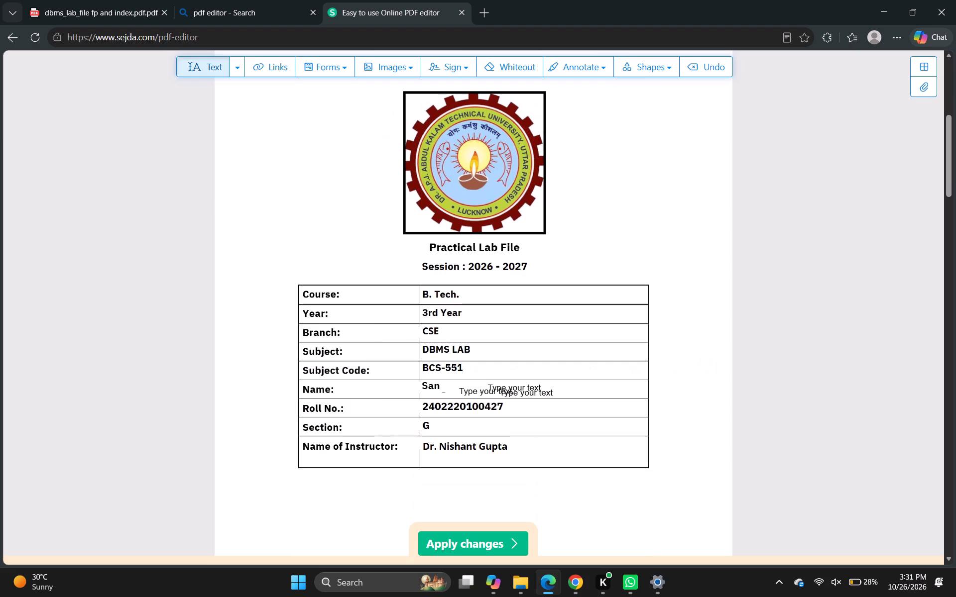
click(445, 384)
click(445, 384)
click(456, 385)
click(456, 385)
Clear the three stray "Type your text" placeholders from the Name row.
scroll(504, 386, down, 2)
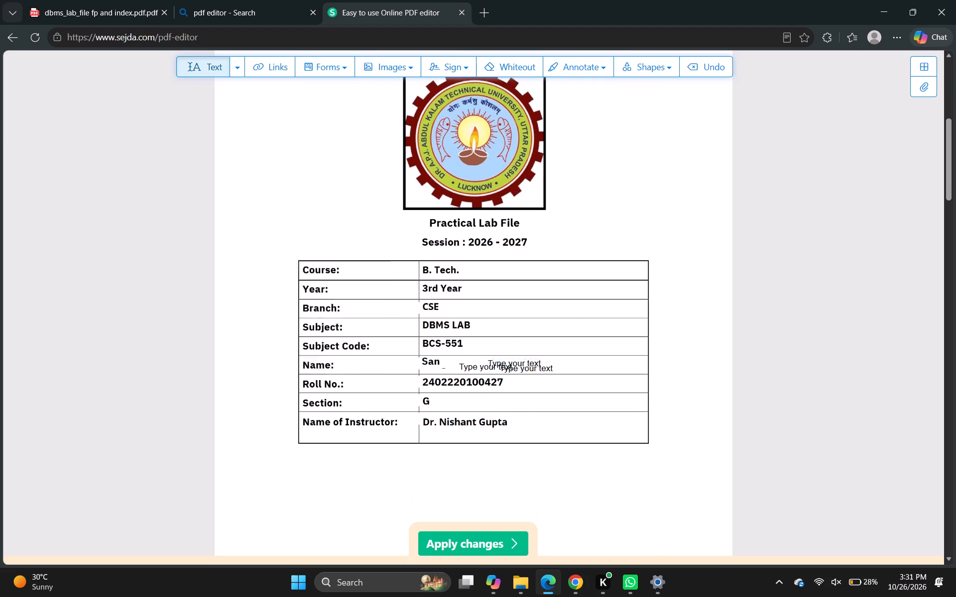
scroll(507, 386, down, 2)
scroll(507, 386, up, 3)
click(512, 327)
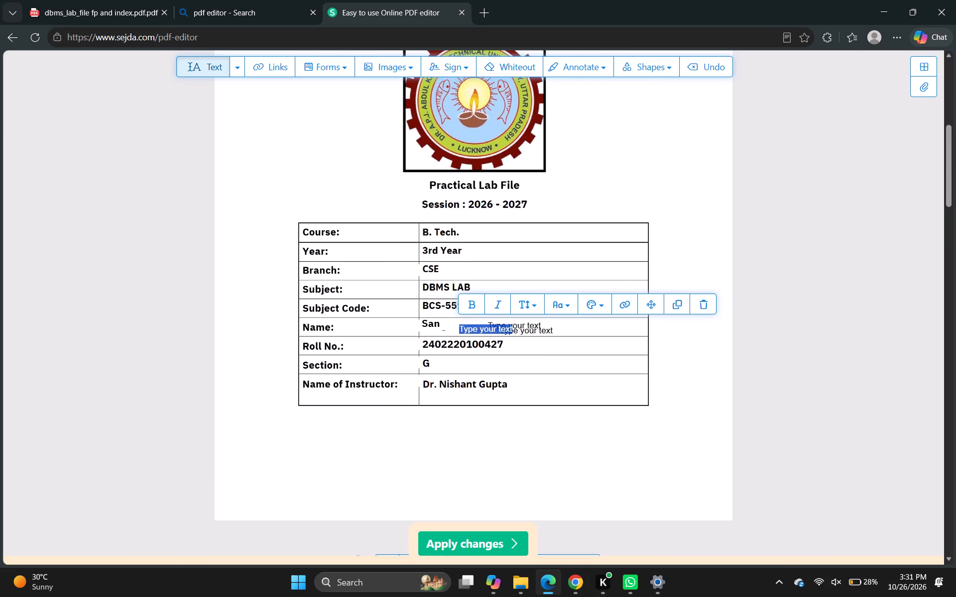
click(518, 335)
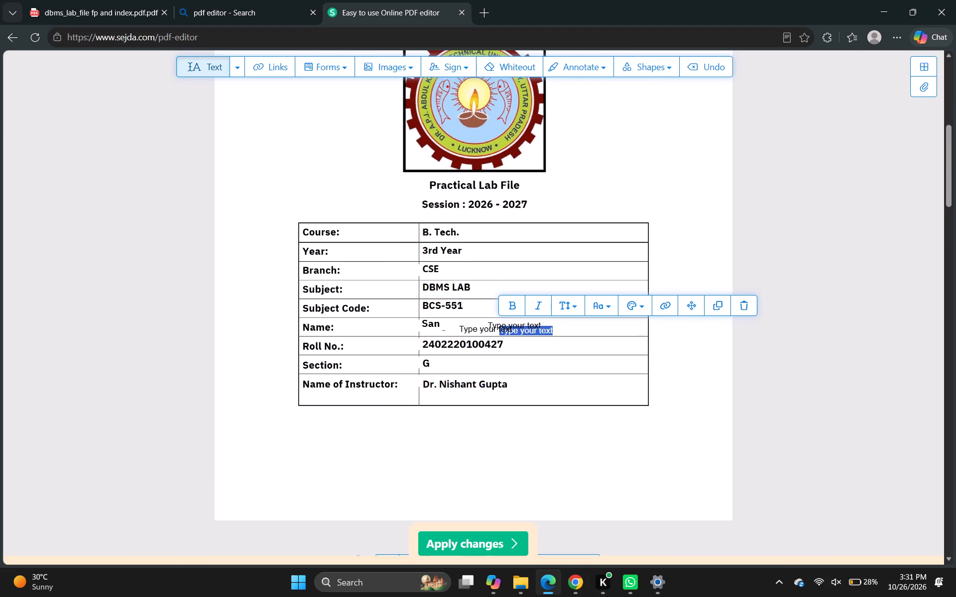
key(BackSpace)
click(534, 322)
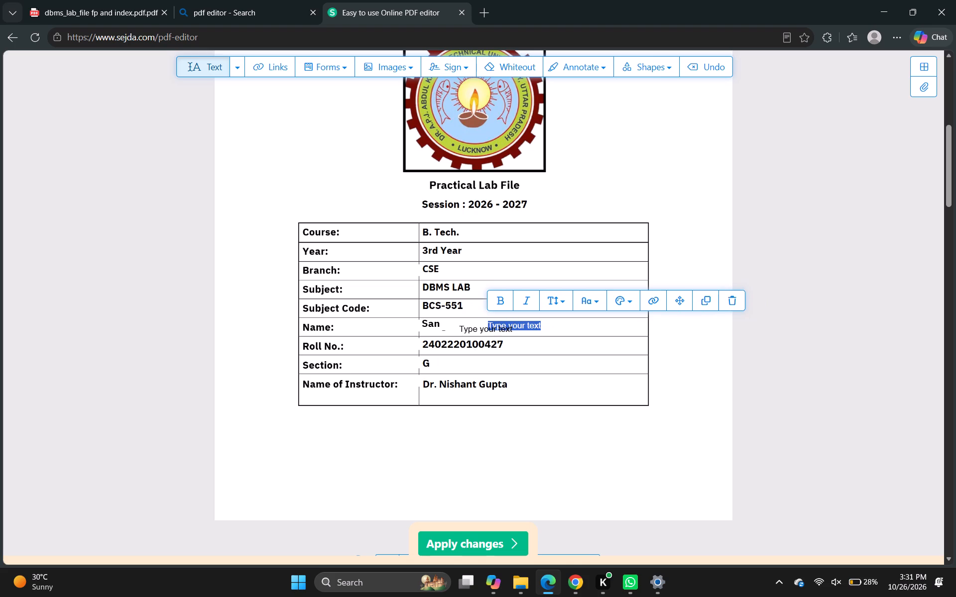
key(BackSpace)
click(495, 329)
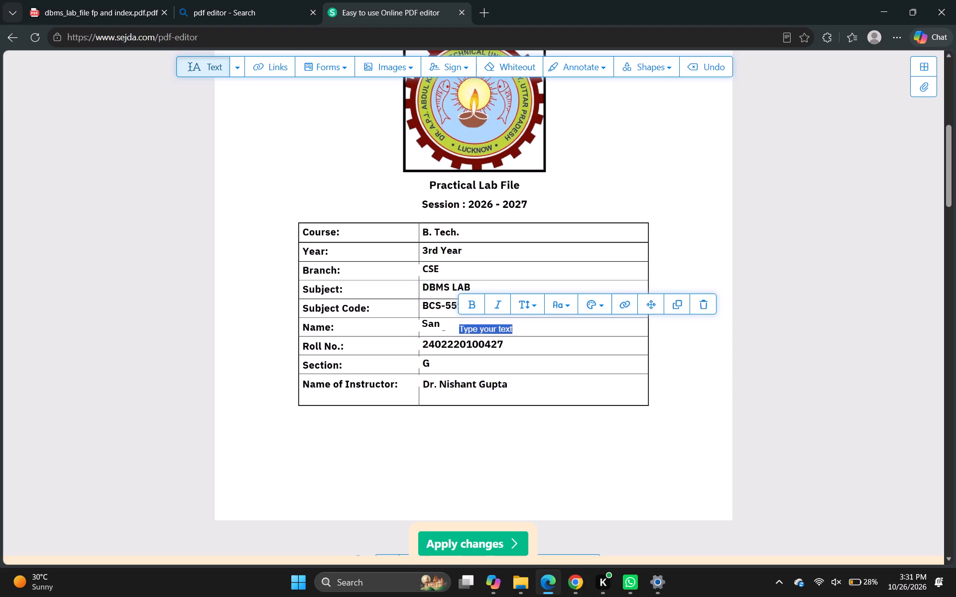
click(506, 327)
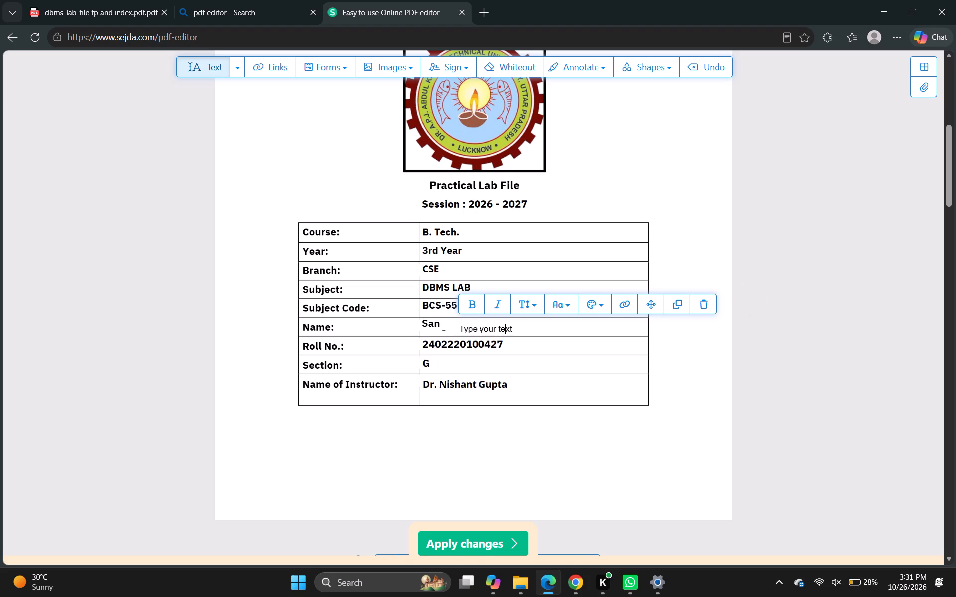
key(BackSpace)
key(BackSpace)
key(BackSpace)
key(BackSpace)
key(Right)
key(Right)
key(Right)
key(BackSpace)
key(BackSpace)
key(BackSpace)
key(BackSpace)
key(BackSpace)
key(BackSpace)
key(BackSpace)
key(BackSpace)
key(BackSpace)
key(BackSpace)
Move the "San" text along the Name row to beyond the middle of its value cell.
click(444, 327)
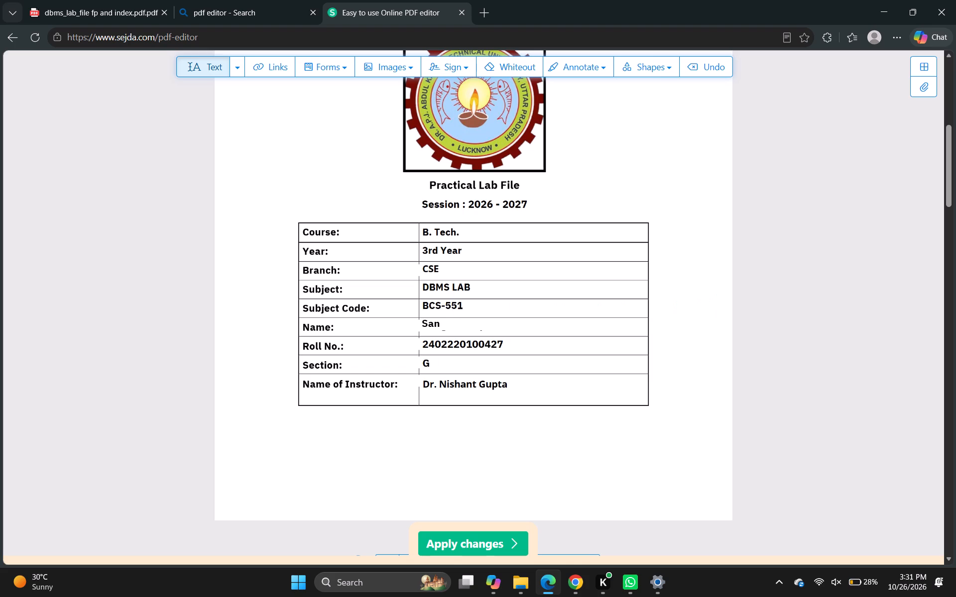
click(437, 325)
click(441, 325)
drag(434, 320, 552, 324)
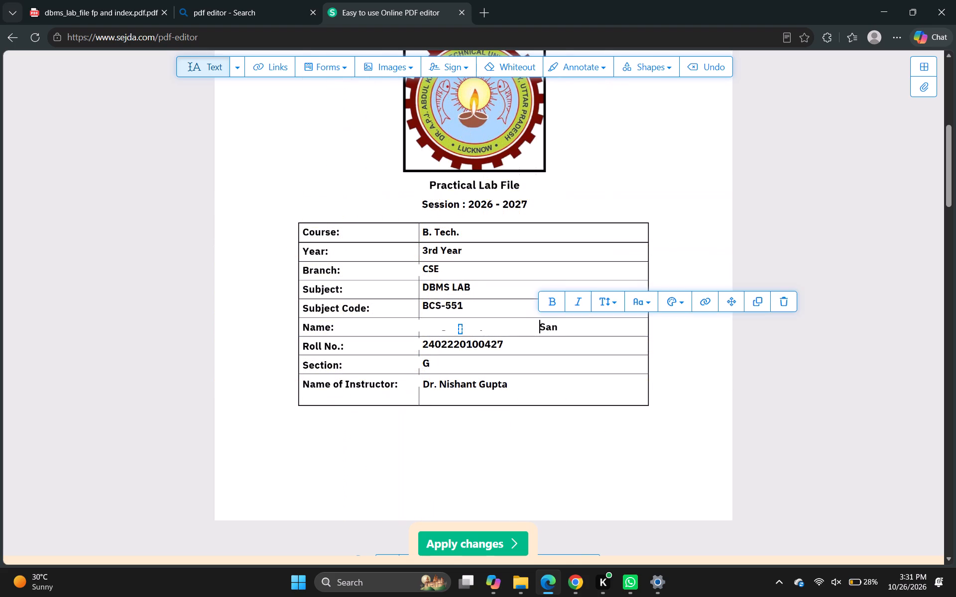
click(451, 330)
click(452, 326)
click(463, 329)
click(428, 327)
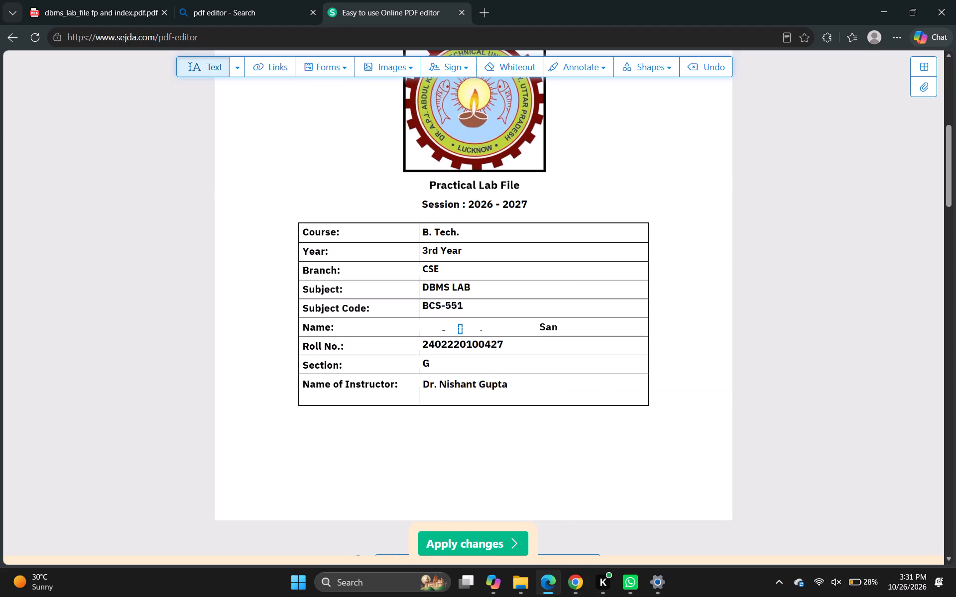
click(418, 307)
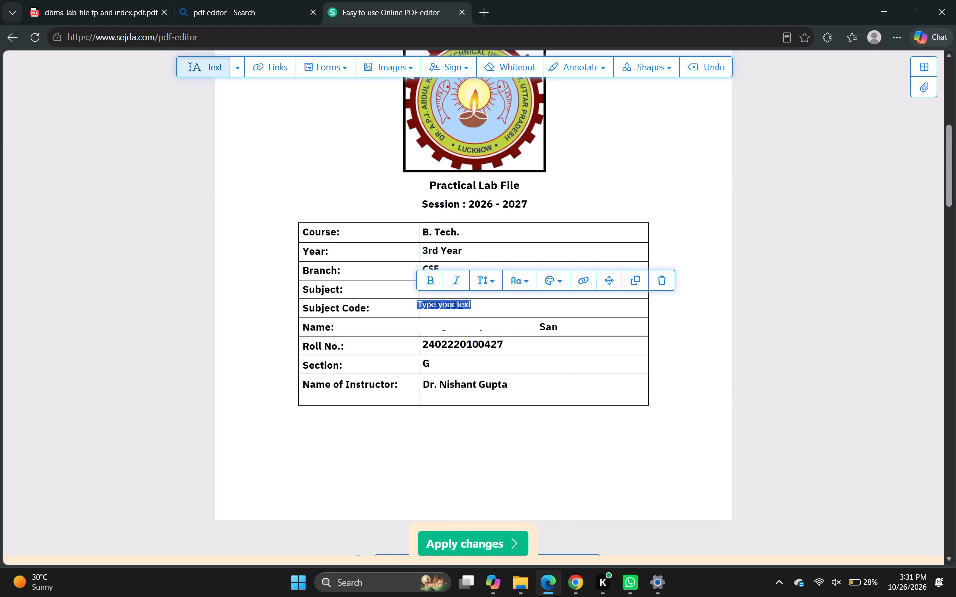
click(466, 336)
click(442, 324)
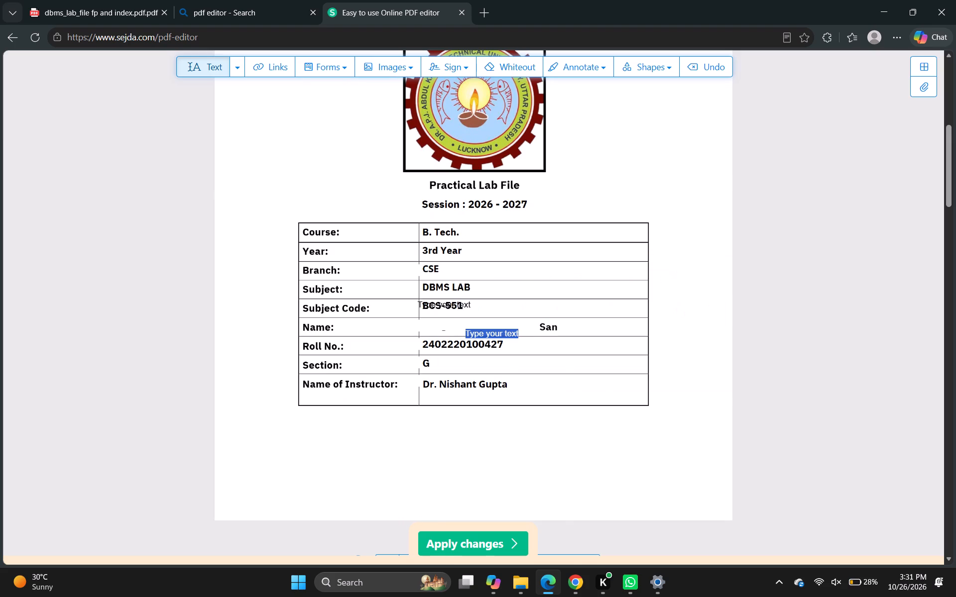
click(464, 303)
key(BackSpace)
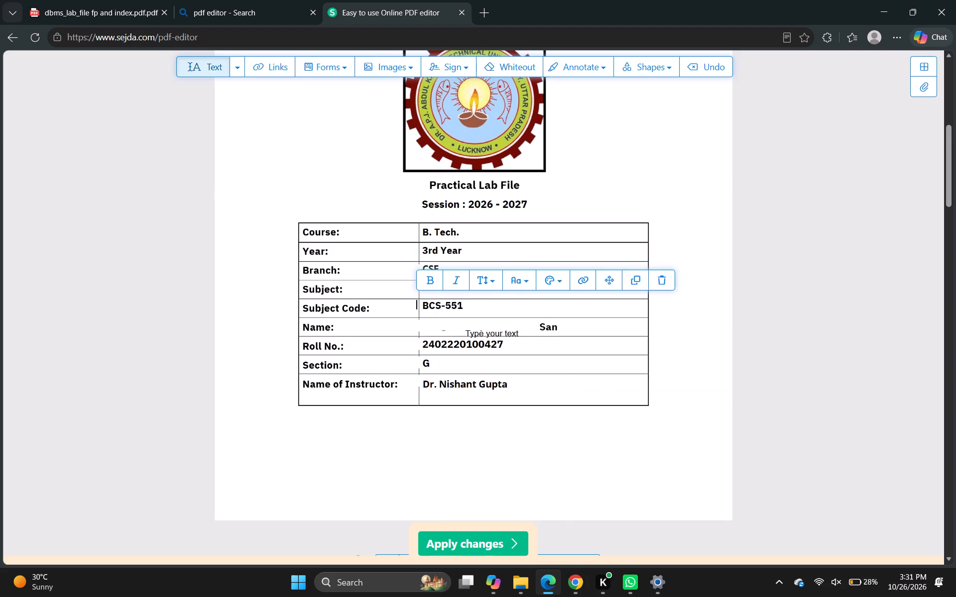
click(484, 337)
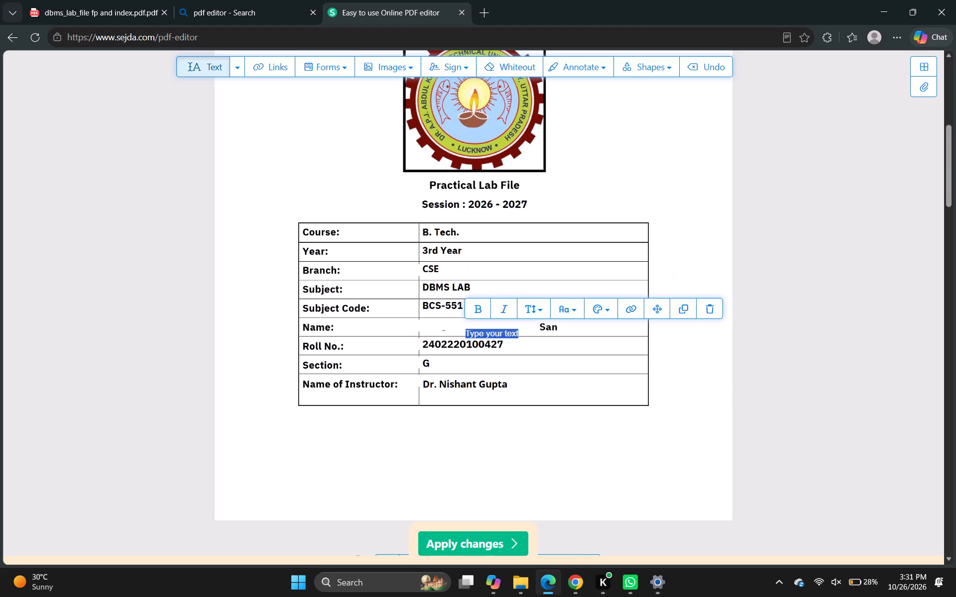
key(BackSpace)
Complete the student's full name after "San" in the Name row and accept a replacement font for it.
click(546, 325)
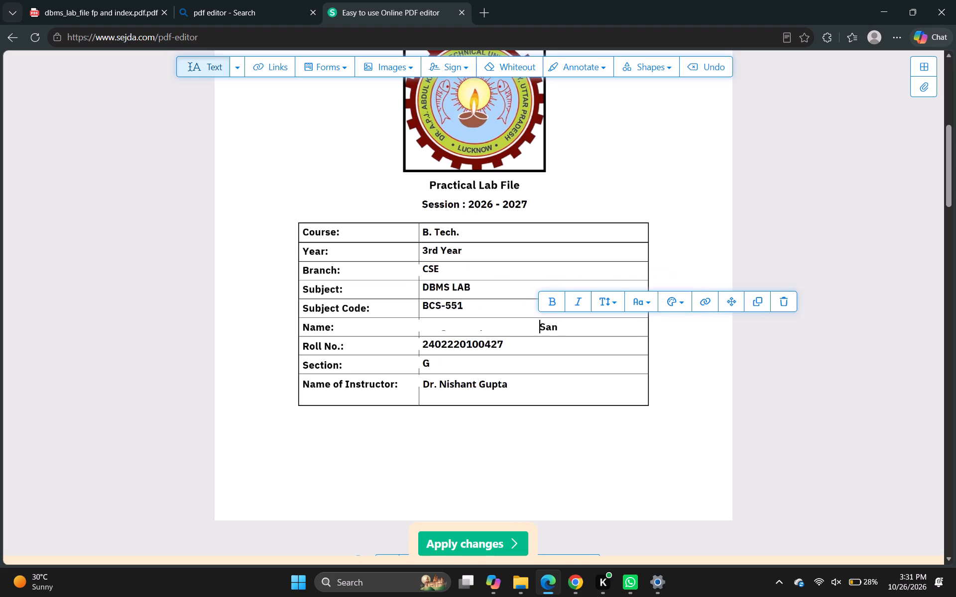
click(558, 323)
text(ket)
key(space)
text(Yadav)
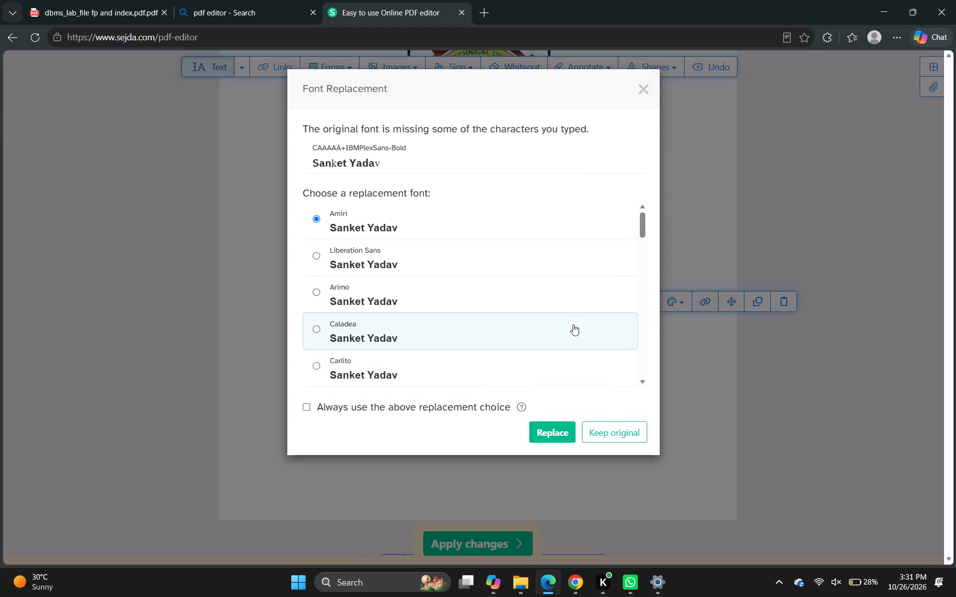
click(448, 271)
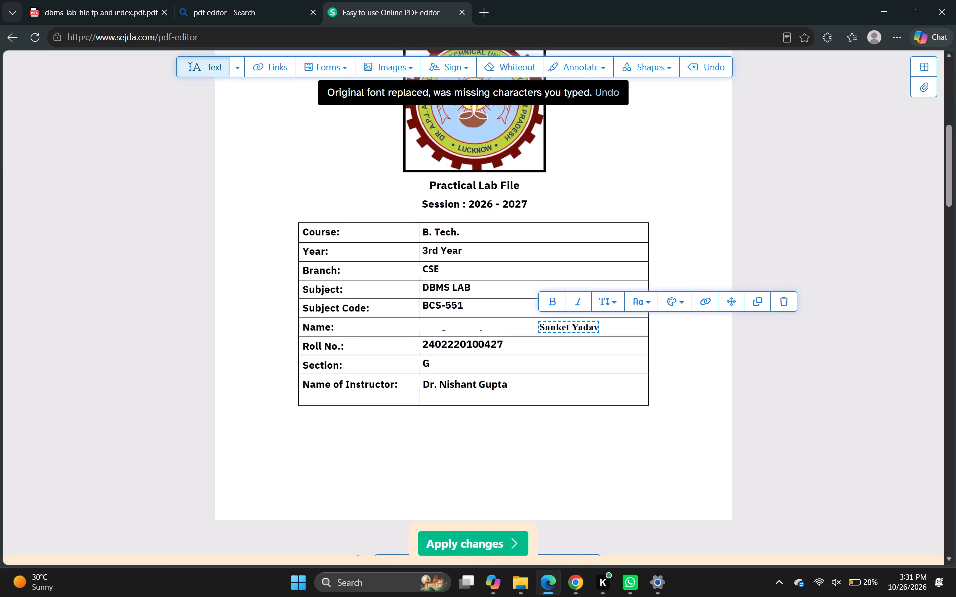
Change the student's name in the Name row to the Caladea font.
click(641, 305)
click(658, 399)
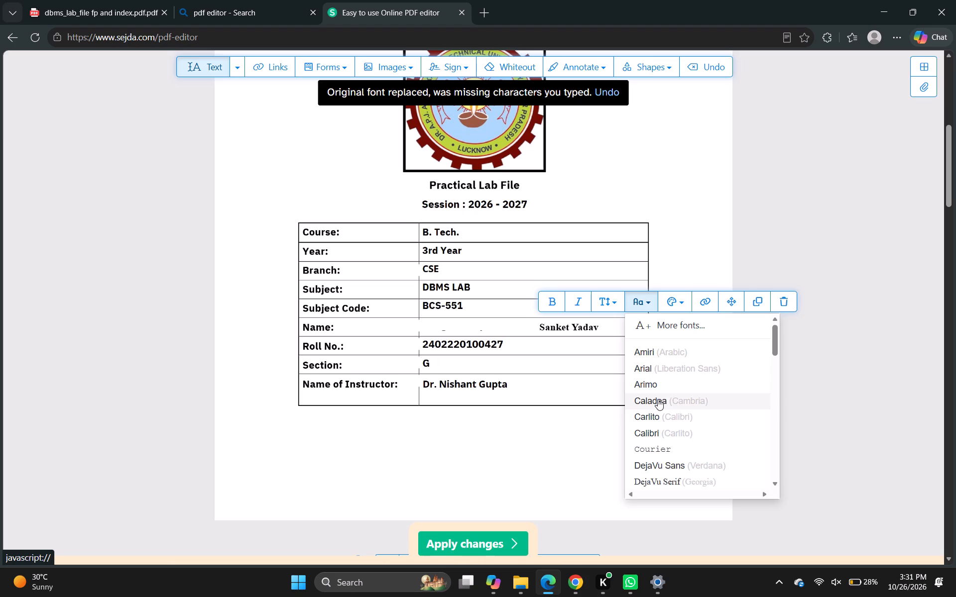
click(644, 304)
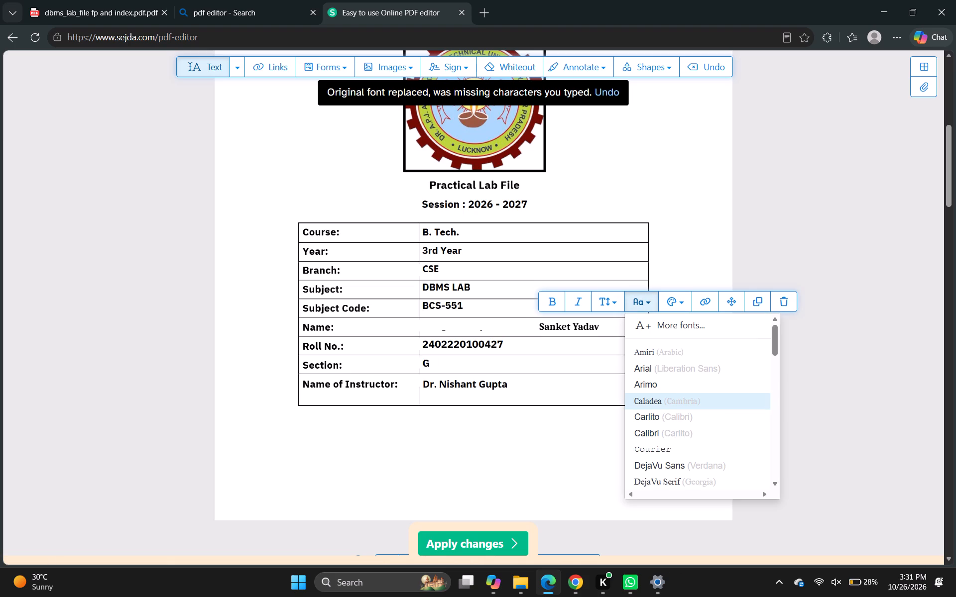
Set the font of the whole student name in the Name row to Arimo.
triple_click(546, 324)
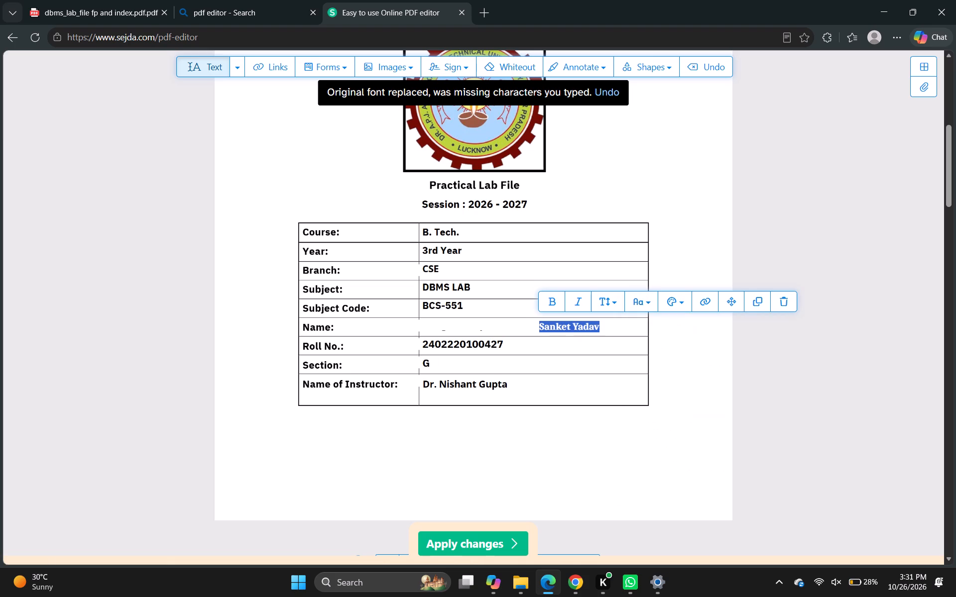
click(641, 299)
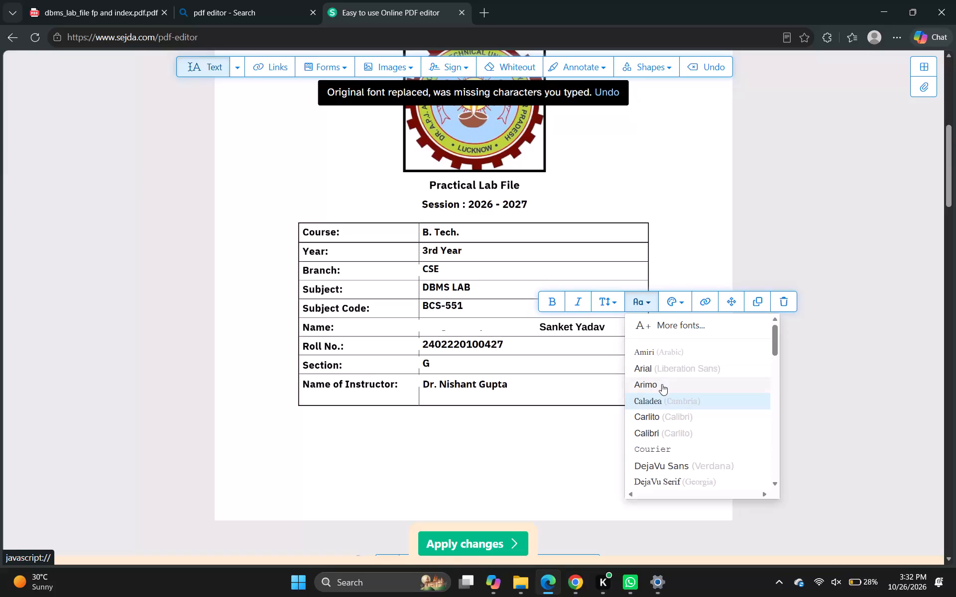
click(662, 384)
click(778, 384)
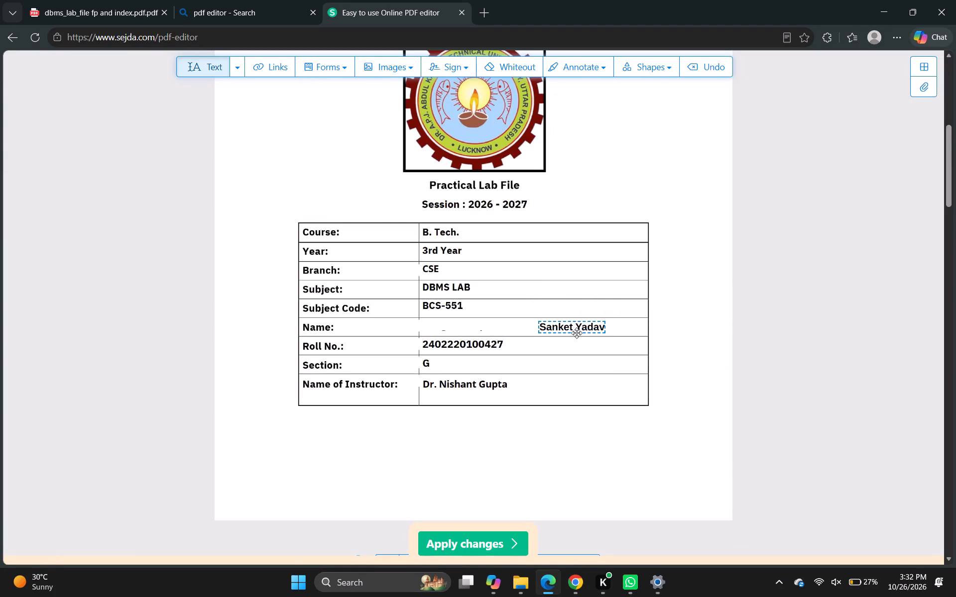
Move the student's name to the start of its value cell, aligned with the values above and below.
drag(577, 329, 457, 326)
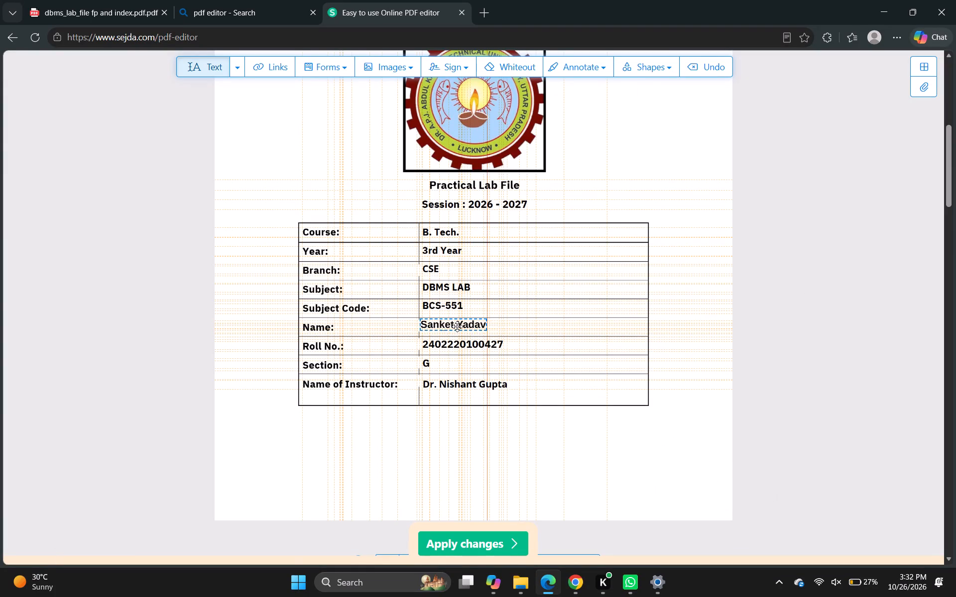
drag(457, 326, 461, 327)
click(487, 325)
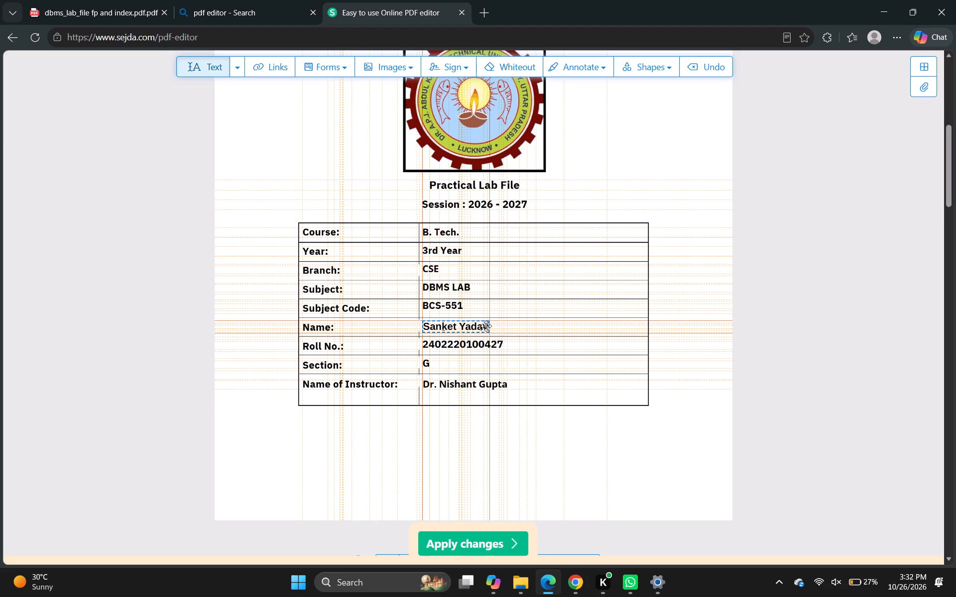
click(848, 414)
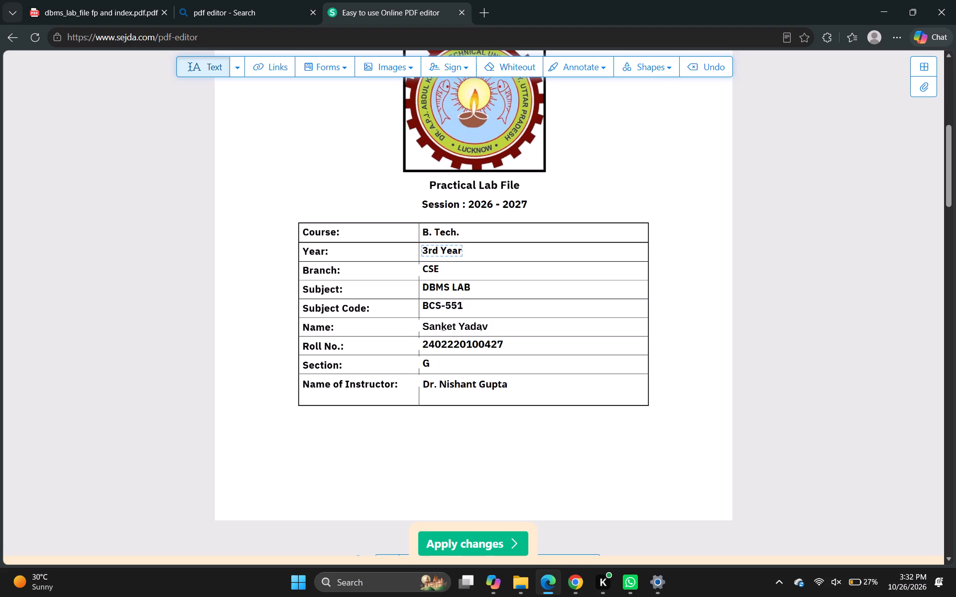
Change the last two digits of the roll number in the Roll No. row to 17.
click(501, 345)
click(500, 341)
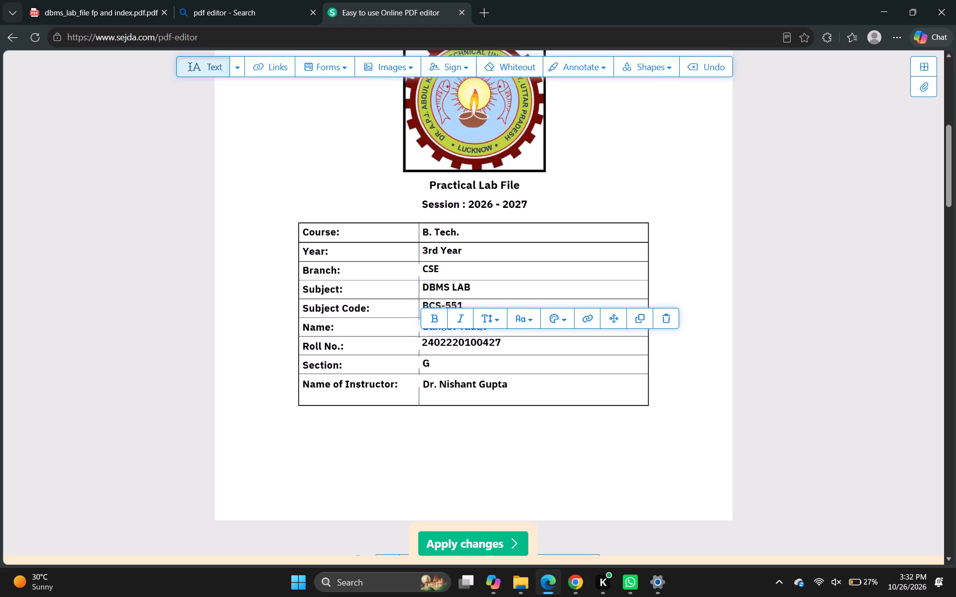
key(BackSpace)
key(BackSpace)
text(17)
click(882, 478)
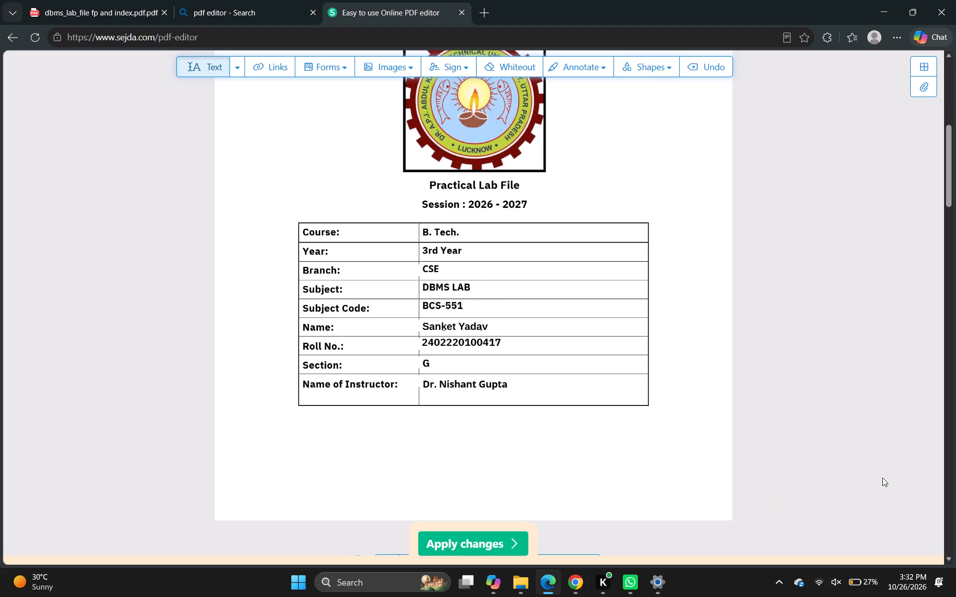
Nudge the roll number slightly lower in its cell to line up with the Roll No. label.
click(481, 344)
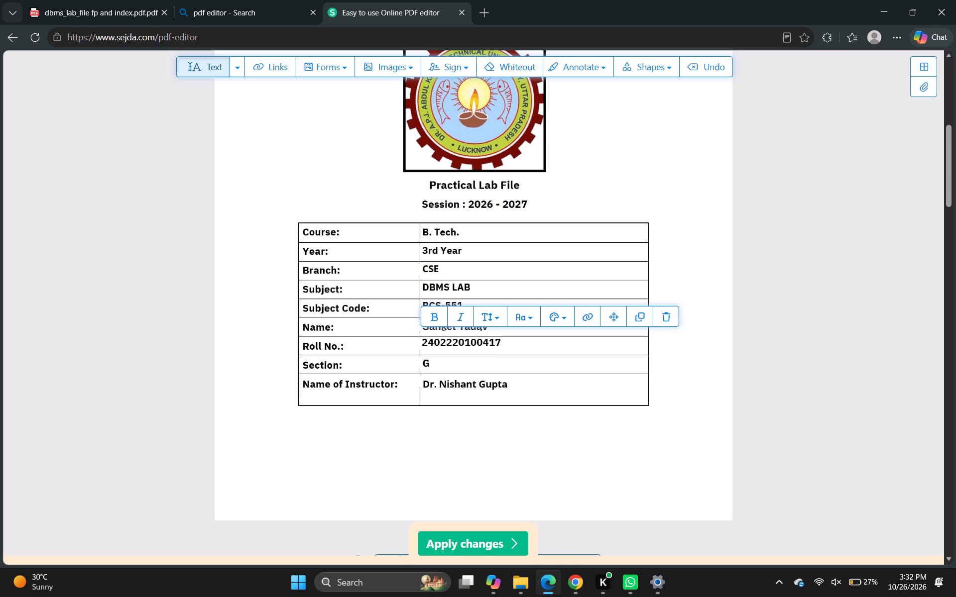
click(494, 345)
click(480, 345)
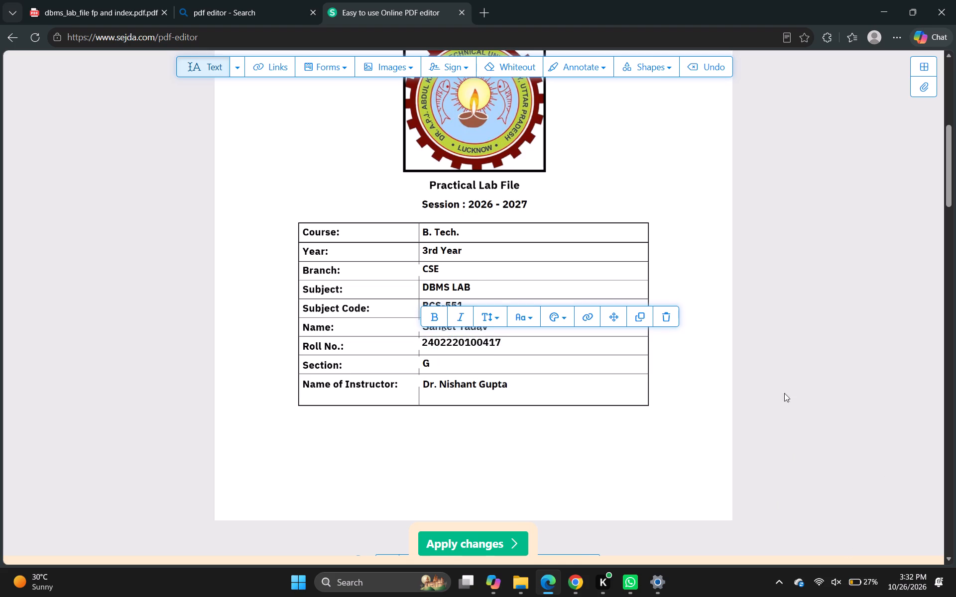
click(792, 393)
click(482, 341)
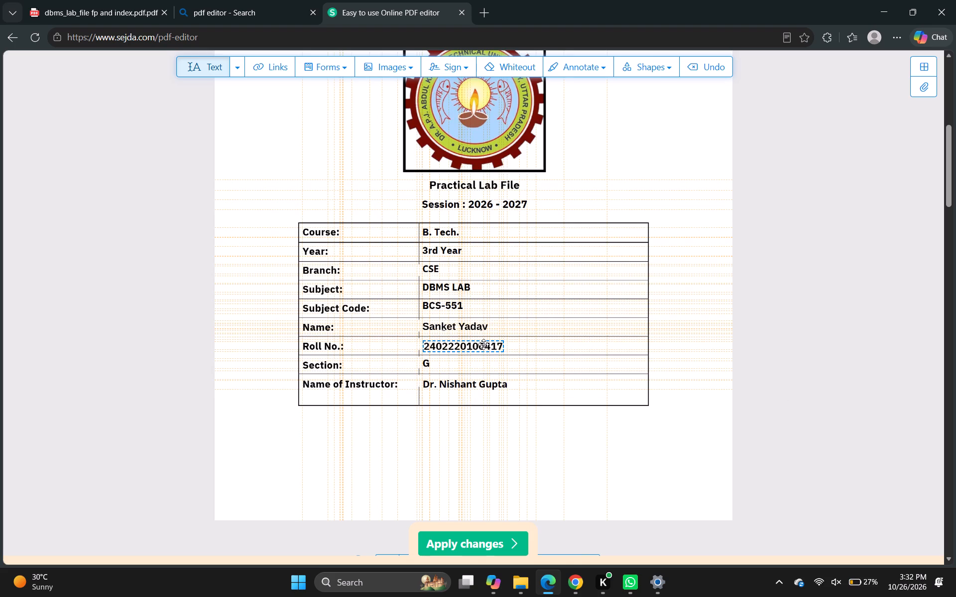
click(776, 465)
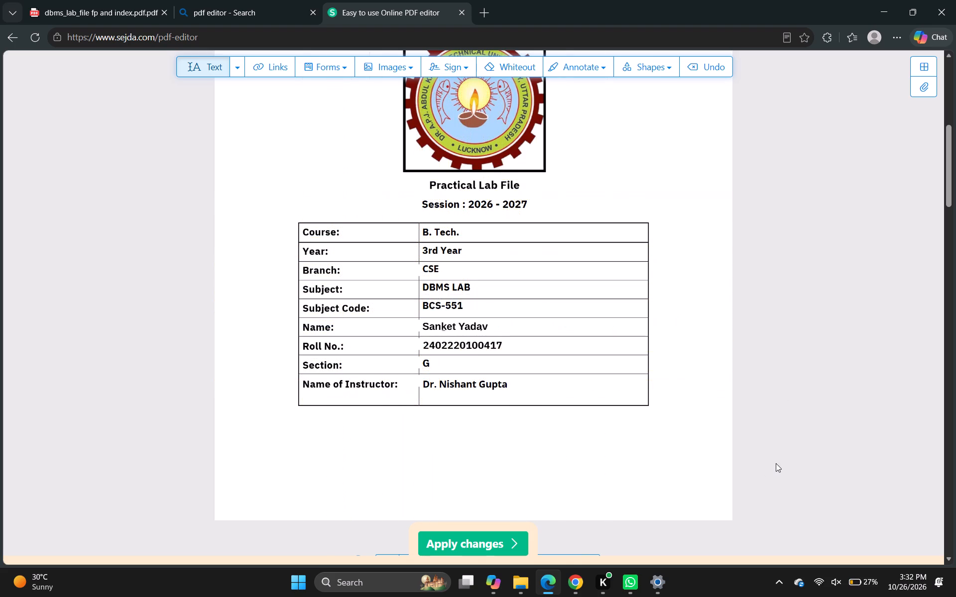
Add a "|" text in the blank area just below the table and clear the extra placeholder beside the instructor row.
click(648, 390)
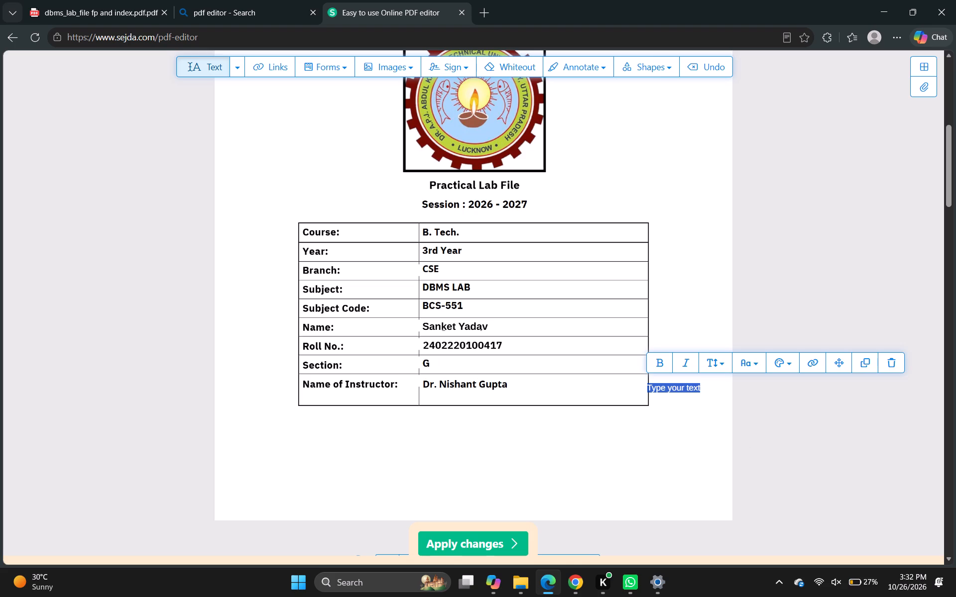
key(ctrl+z)
click(677, 423)
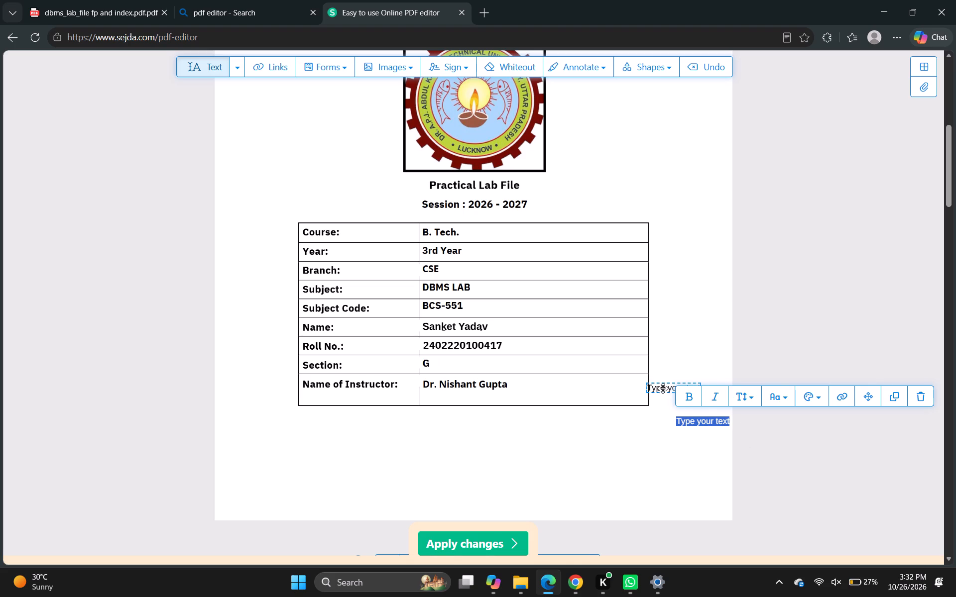
click(663, 388)
key(BackSpace)
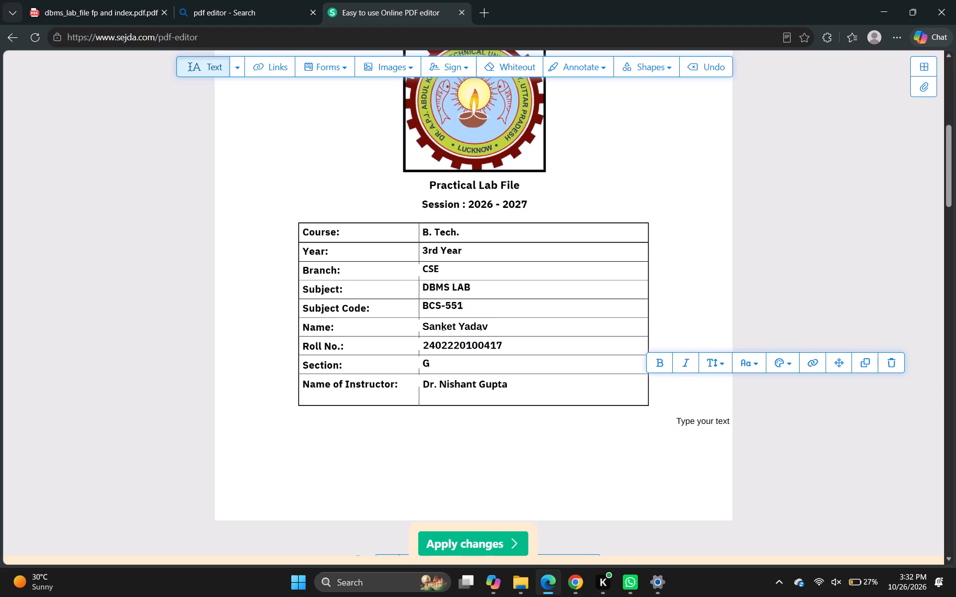
click(697, 421)
key(BackSpace)
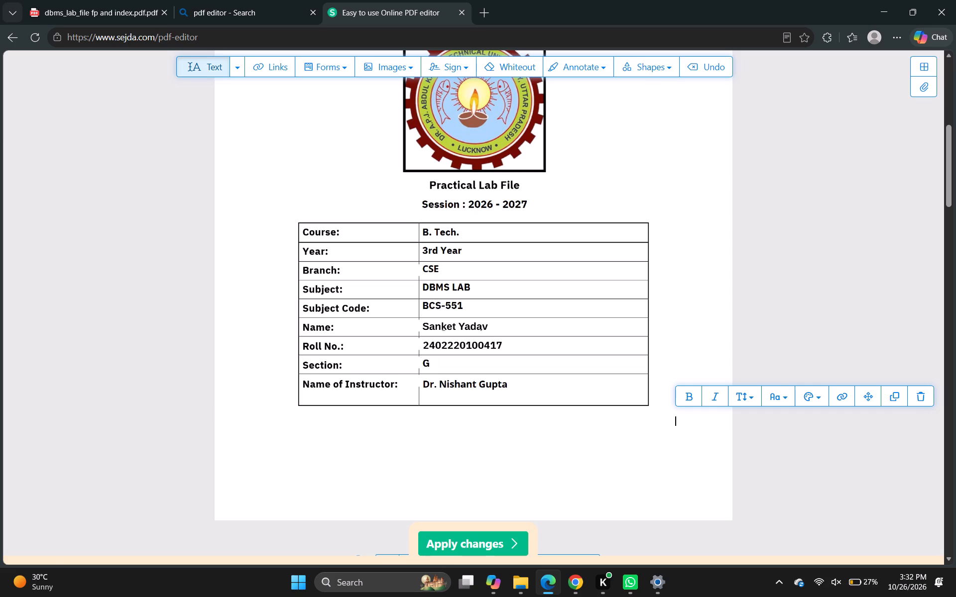
key(shift+bar)
click(783, 479)
Move the "|" text onto the broken column divider beside the Section value G.
drag(677, 420, 419, 362)
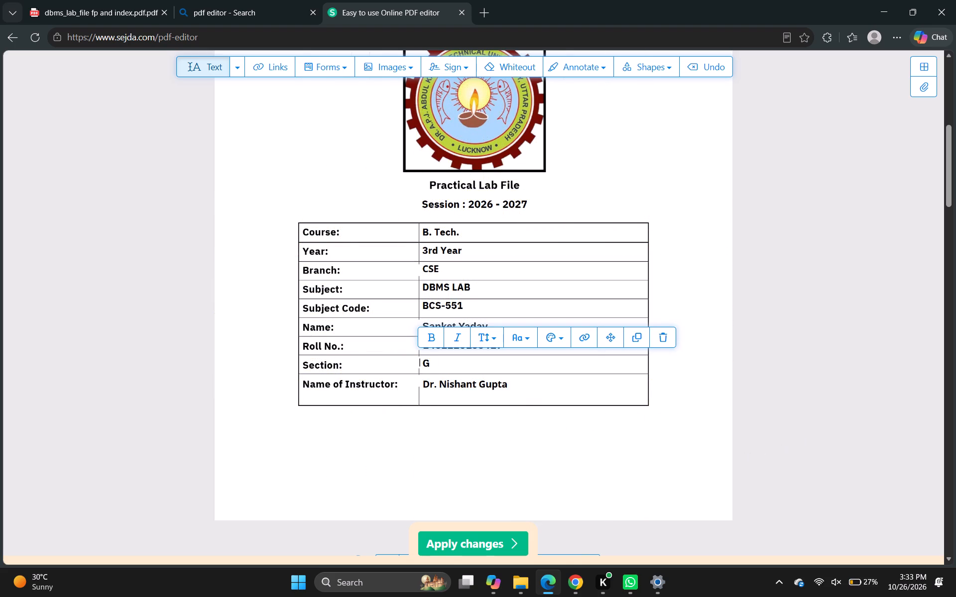
click(802, 439)
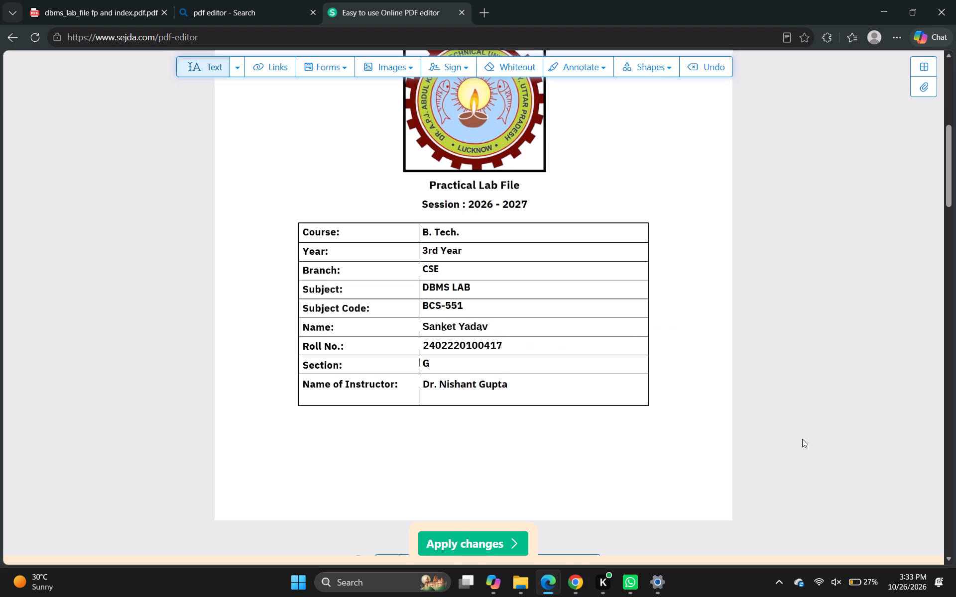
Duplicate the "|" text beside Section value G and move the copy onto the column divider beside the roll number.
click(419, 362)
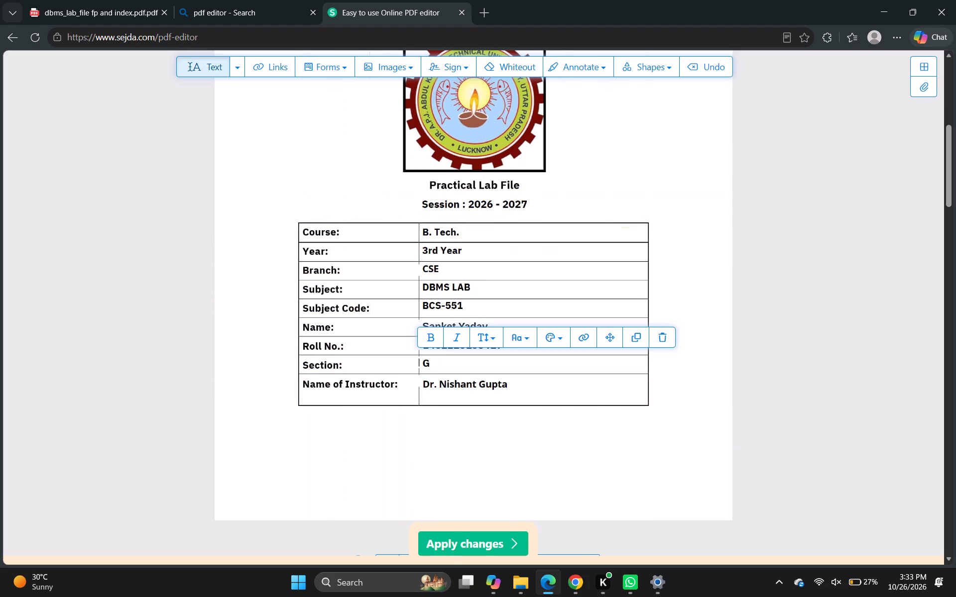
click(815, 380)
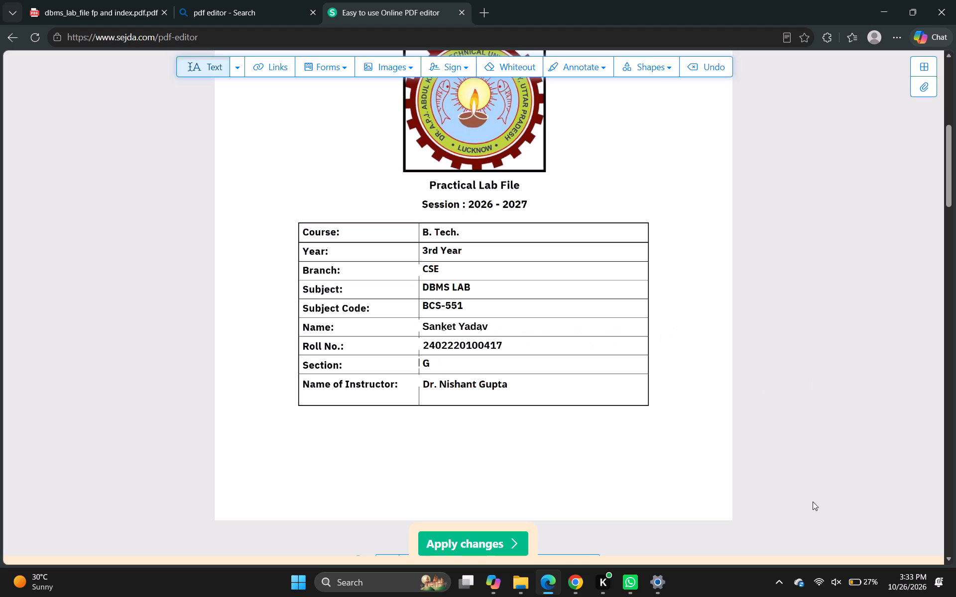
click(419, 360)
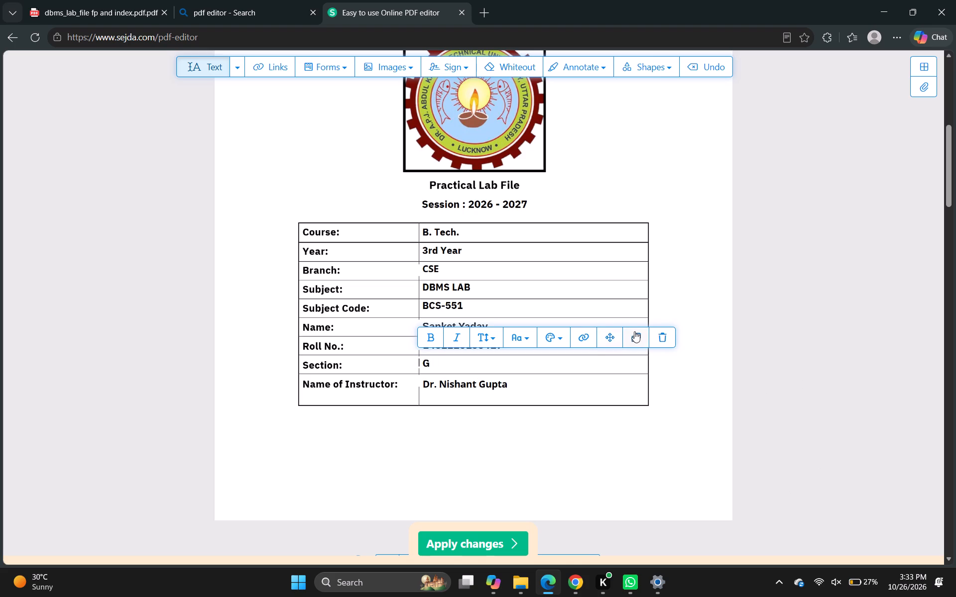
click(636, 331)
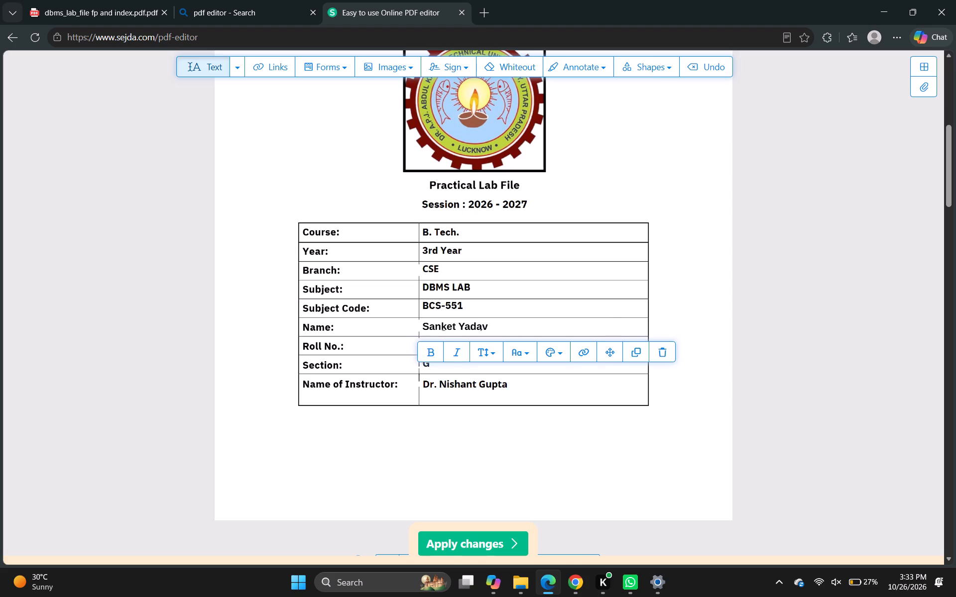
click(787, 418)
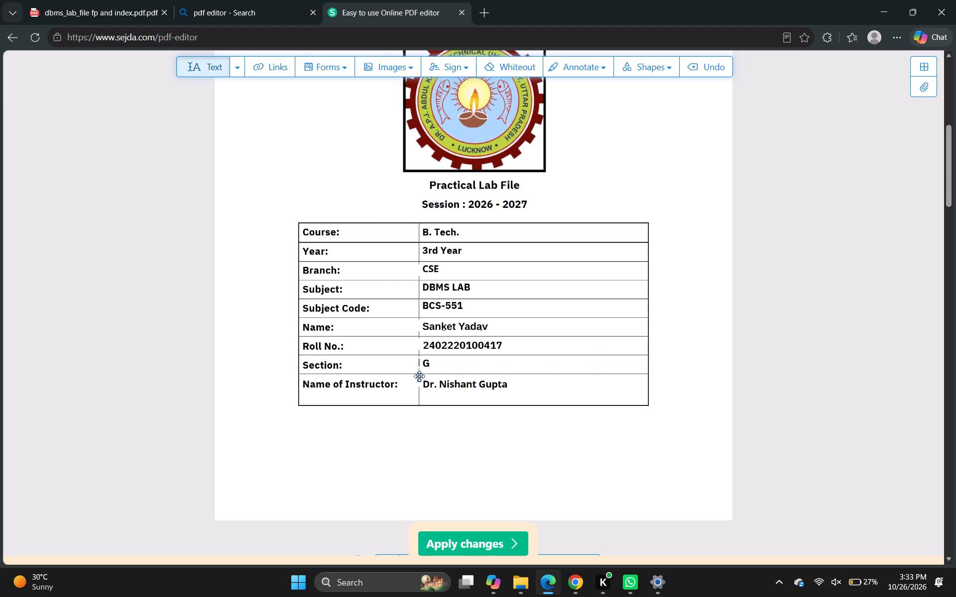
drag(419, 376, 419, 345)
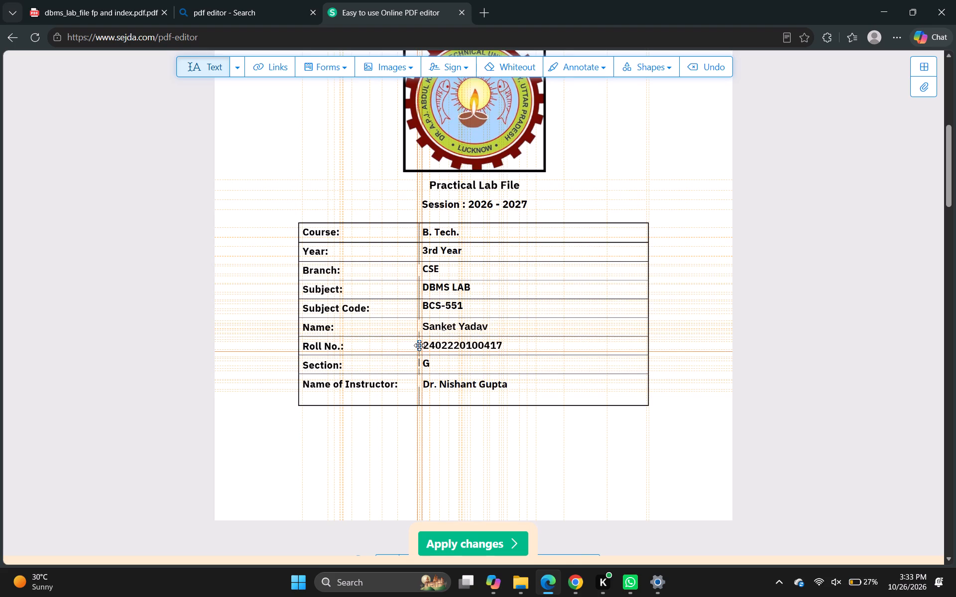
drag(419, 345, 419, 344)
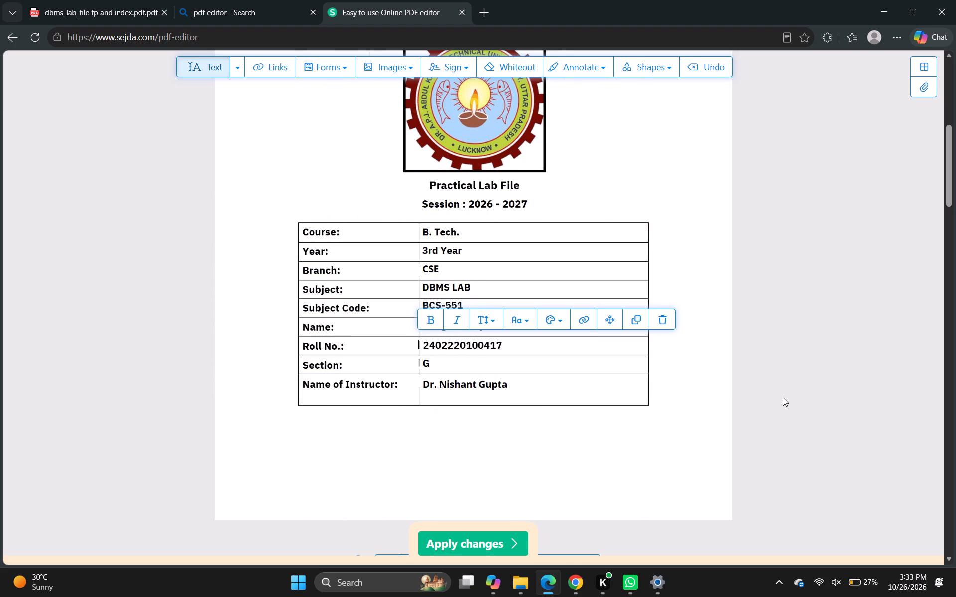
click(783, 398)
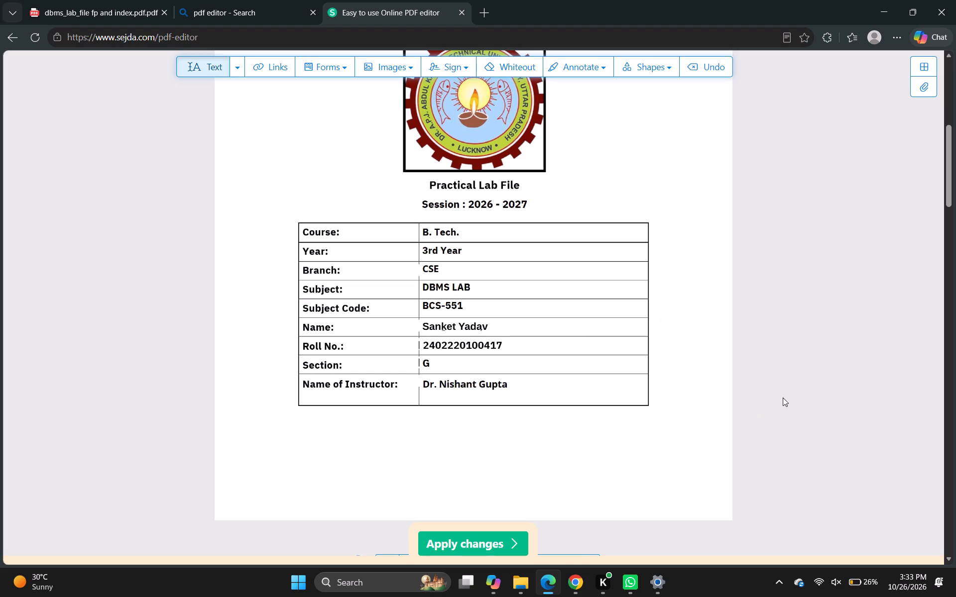
Undo the "|" divider patches added beside the roll number and the Section value.
key(ctrl+z)
key(ctrl+z)
Look through all pages of the edited document, checking the index tables and the front page details table.
scroll(783, 398, down, 9)
scroll(783, 400, up, 1)
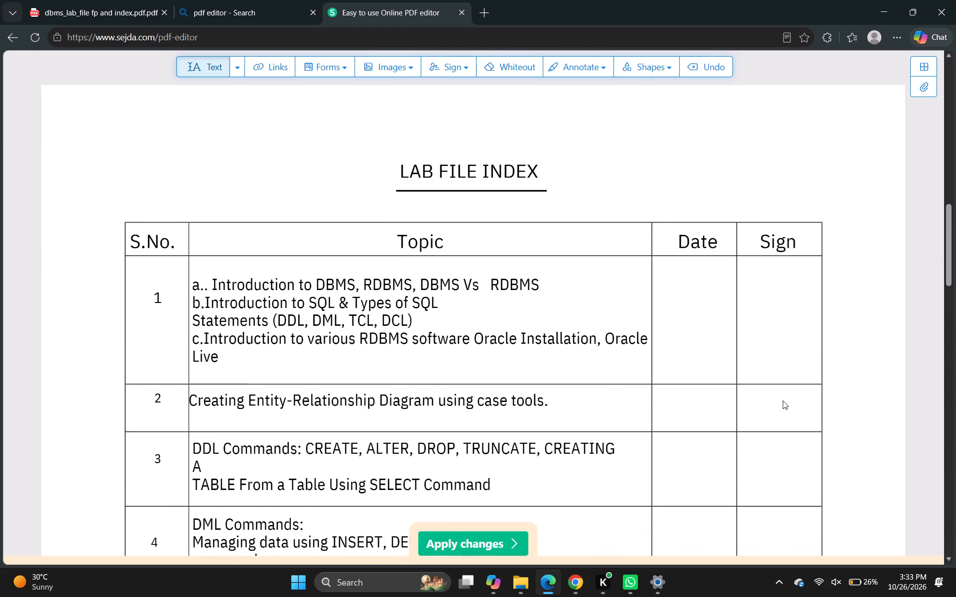
scroll(783, 400, down, 20)
scroll(783, 400, down, 3)
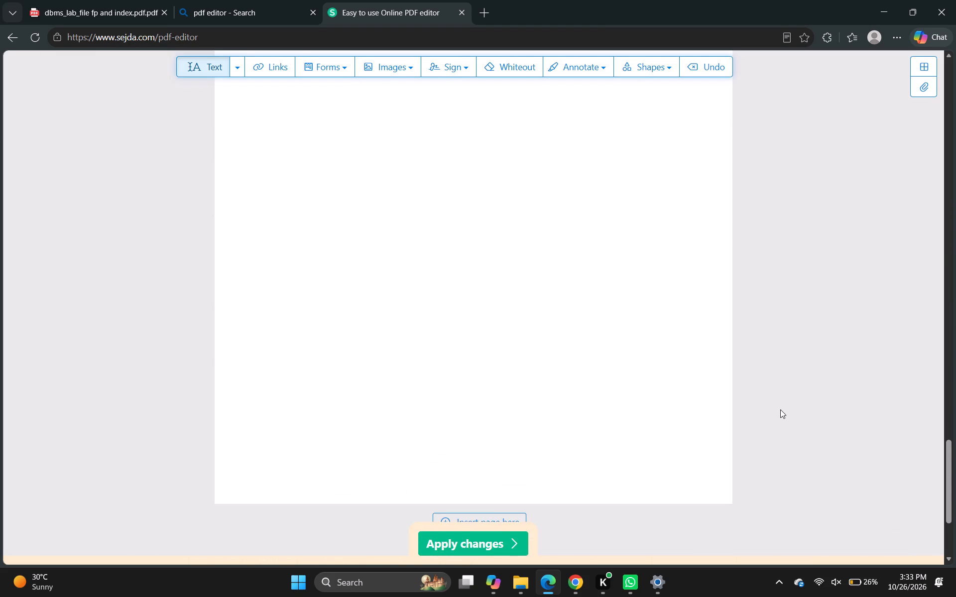
scroll(780, 409, down, 5)
scroll(780, 409, up, 10)
scroll(780, 409, down, 5)
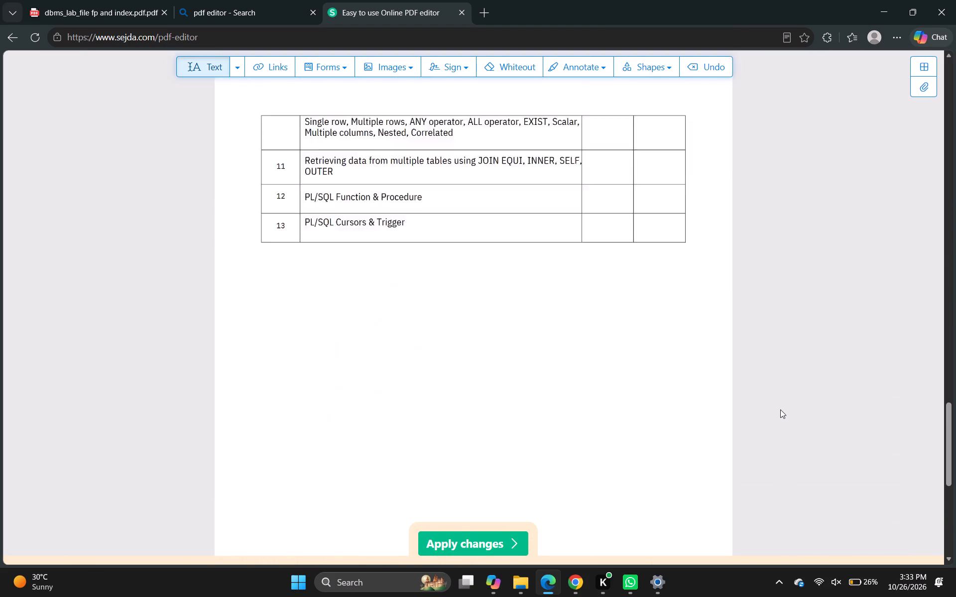
scroll(780, 409, up, 4)
scroll(780, 409, up, 20)
scroll(780, 409, up, 4)
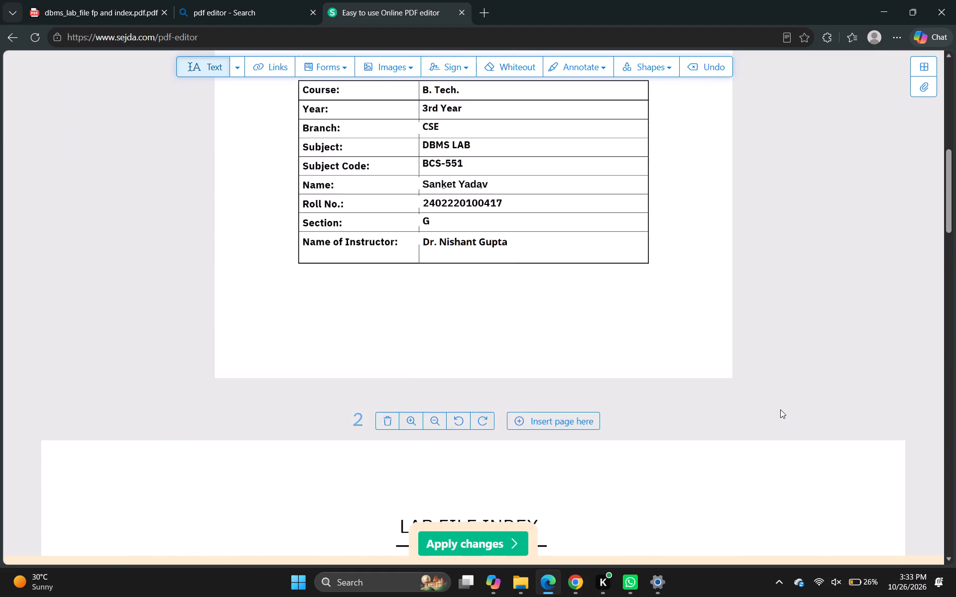
scroll(780, 409, up, 10)
scroll(780, 409, down, 4)
scroll(780, 409, up, 4)
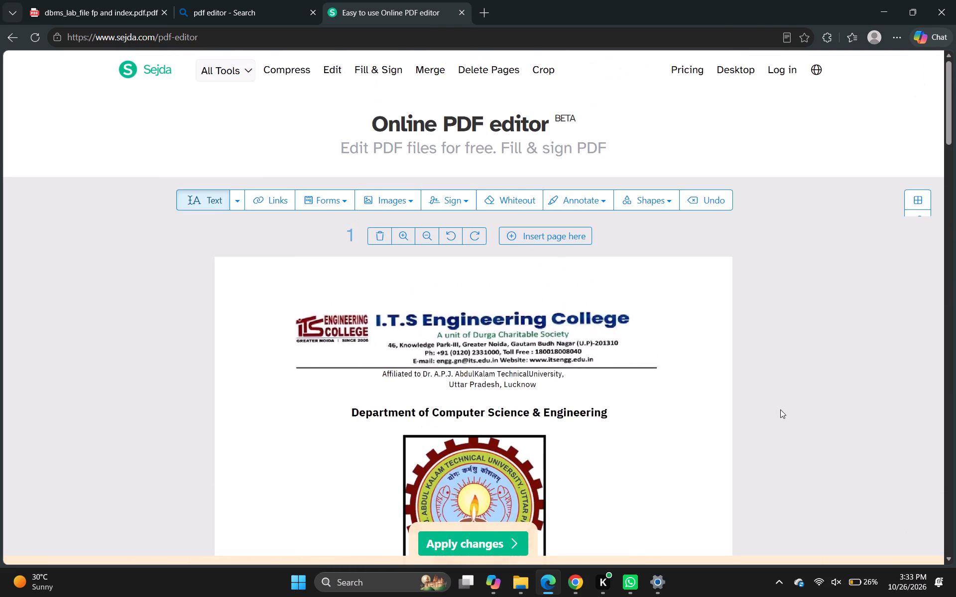
scroll(780, 409, down, 3)
scroll(780, 409, up, 2)
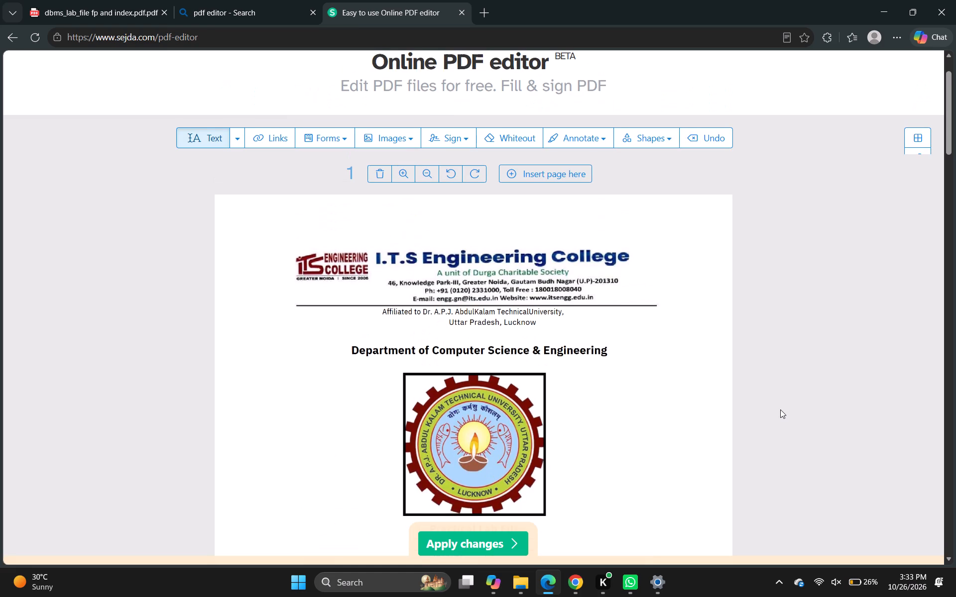
scroll(780, 409, down, 4)
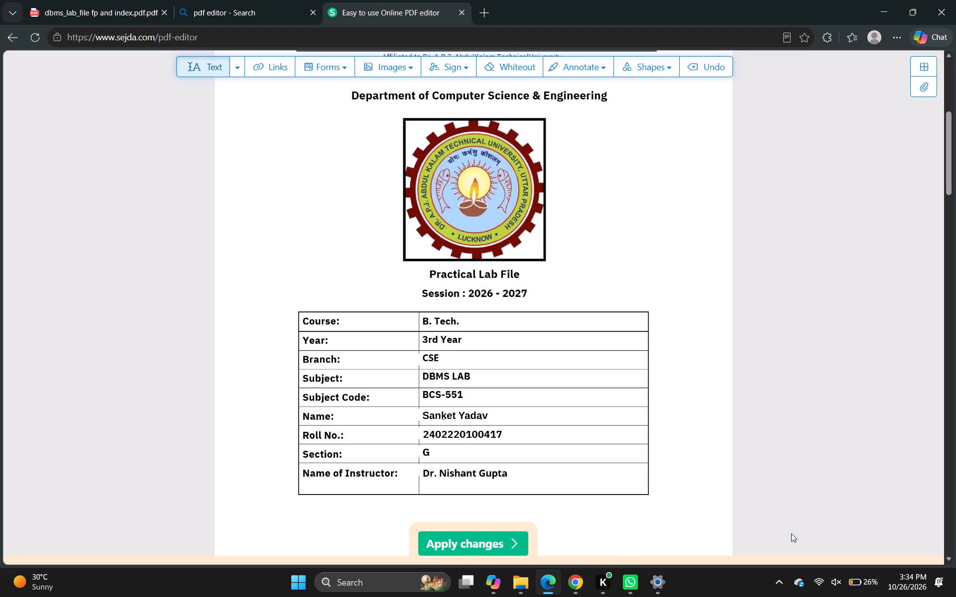
Apply the changes to generate the edited PDF.
click(466, 545)
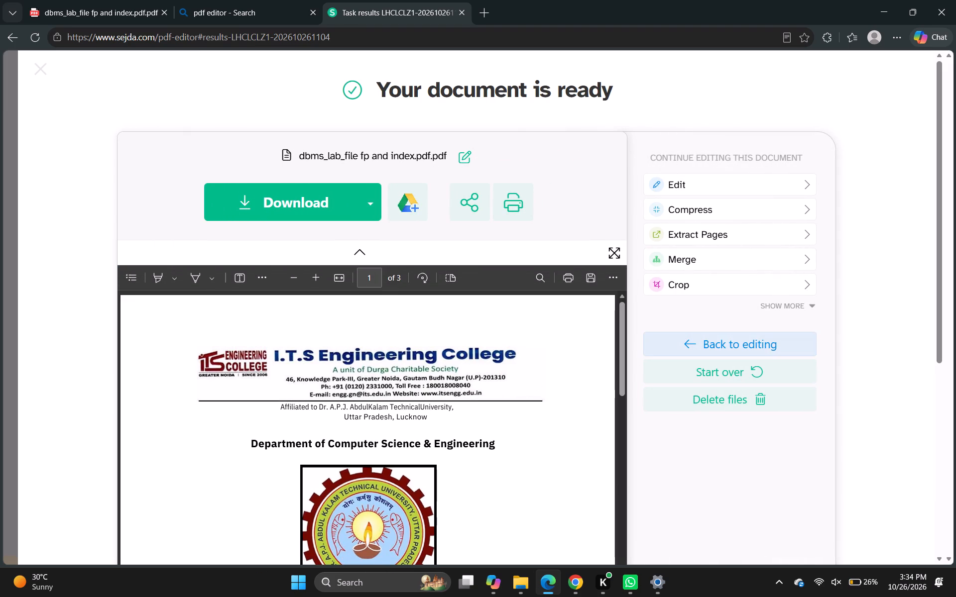
Review the generated PDF in the preview, from the front page details table through the last index page.
scroll(394, 419, down, 9)
scroll(394, 421, up, 3)
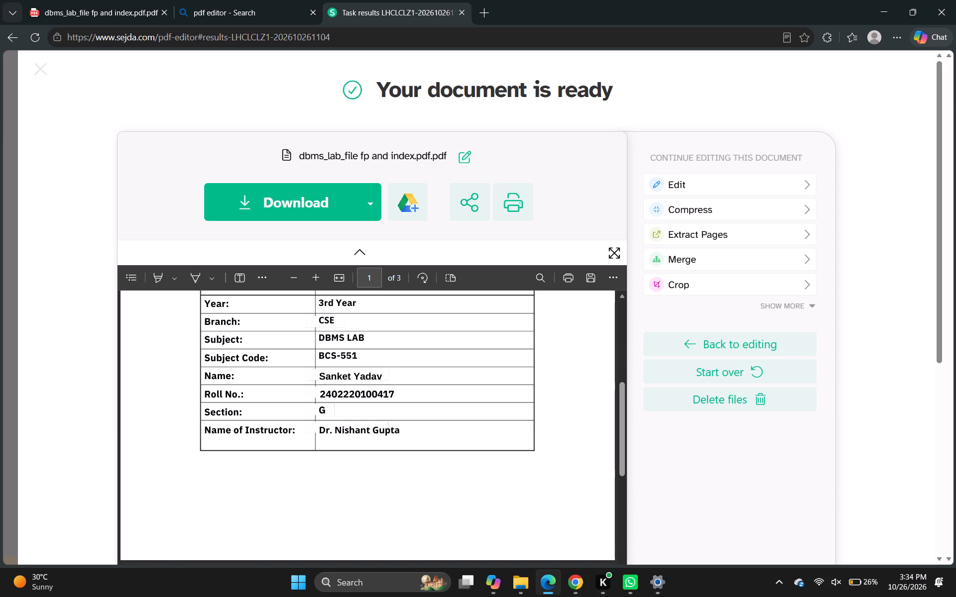
scroll(394, 421, up, 4)
scroll(394, 421, down, 2)
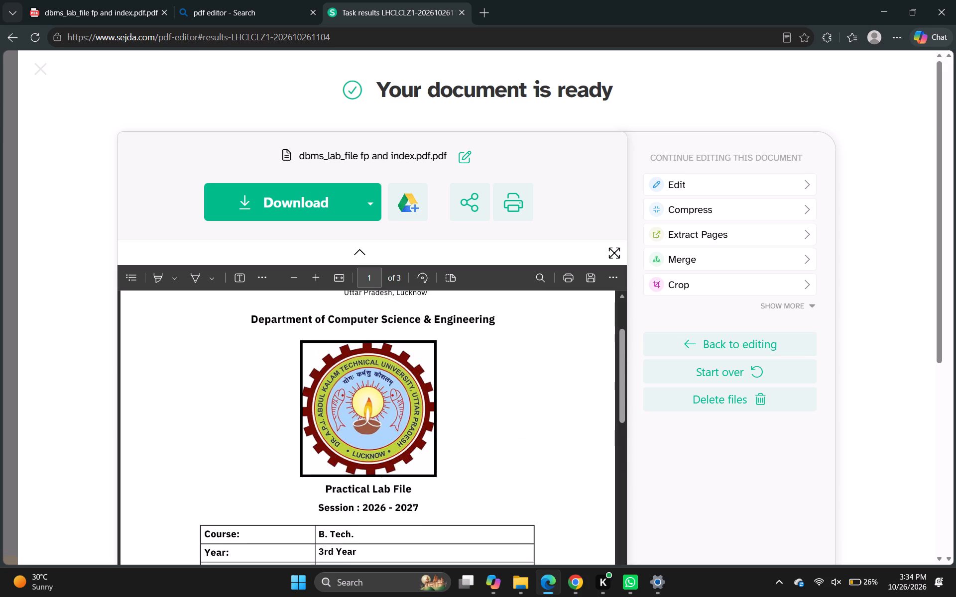
scroll(394, 421, down, 18)
scroll(394, 421, down, 5)
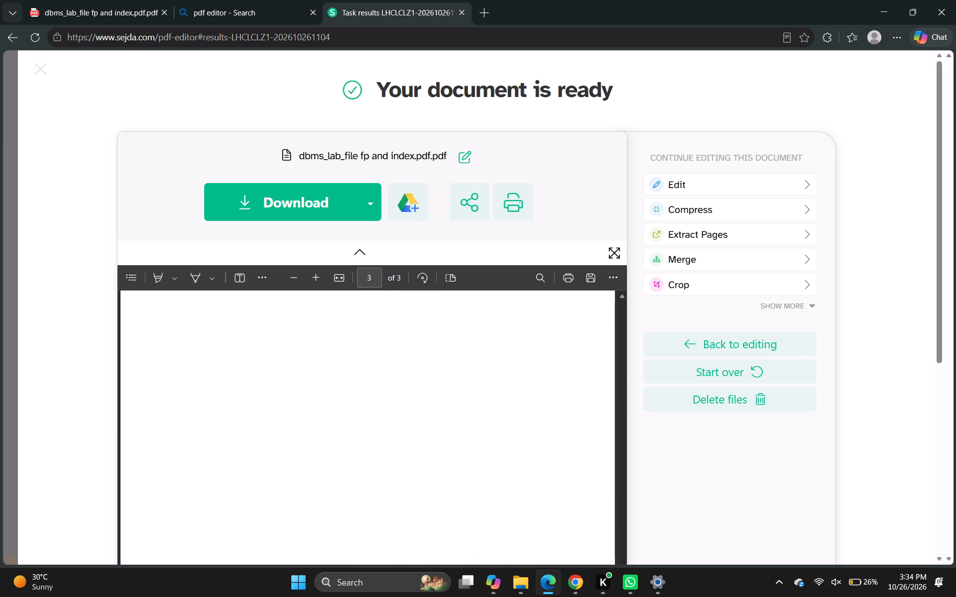
scroll(394, 421, up, 1)
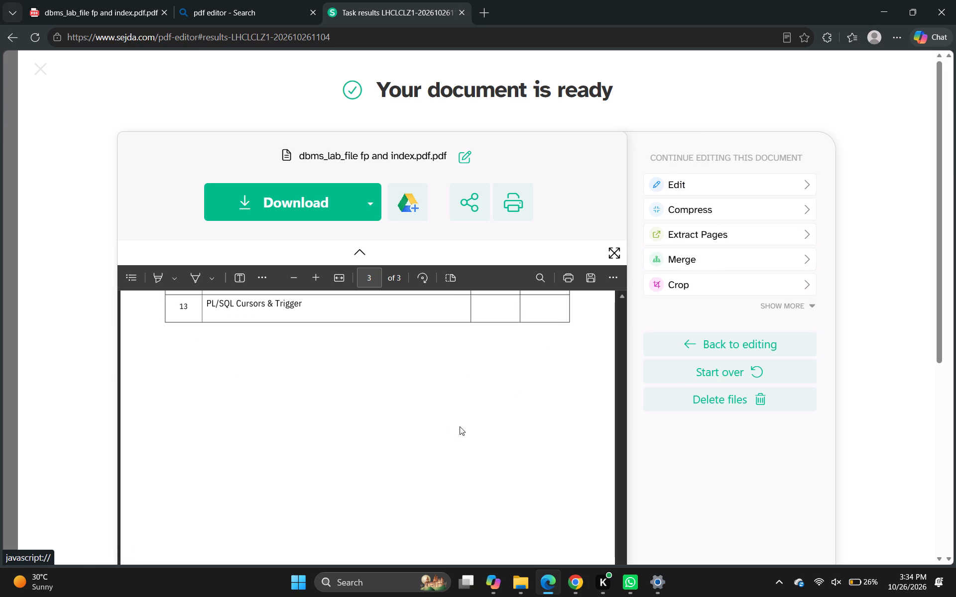
Download the edited PDF and open the downloaded file.
click(294, 198)
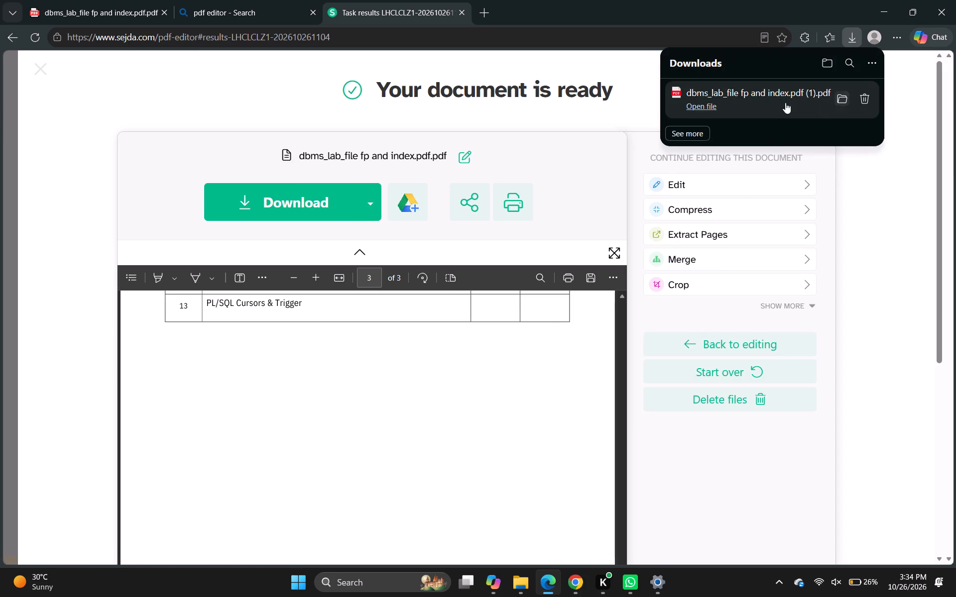
click(767, 99)
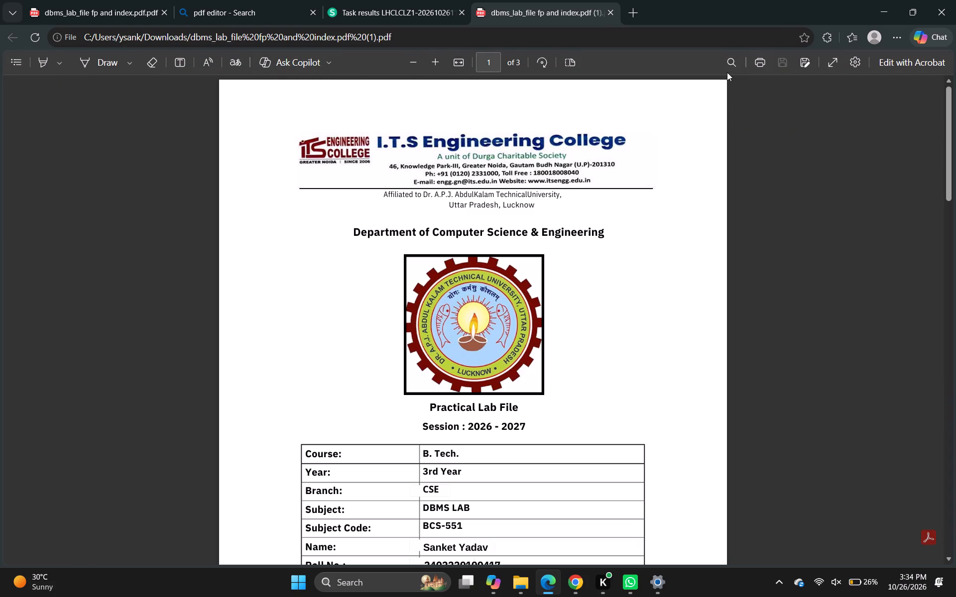
Check the downloaded PDF's pages and save a copy in Downloads as "dbms_lab_file fp and index.pdf (2)".
click(14, 68)
click(191, 91)
scroll(437, 260, down, 8)
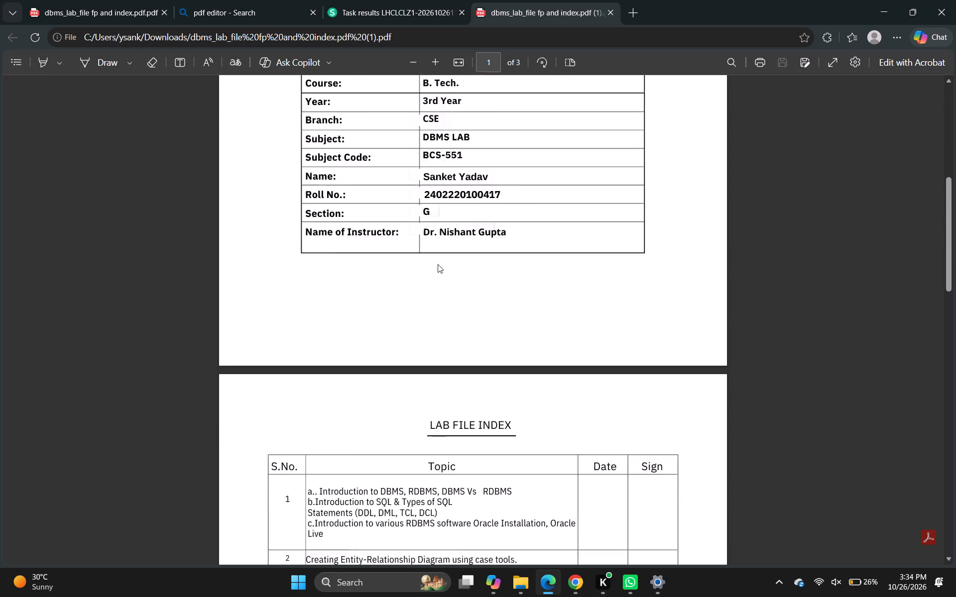
scroll(438, 264, down, 3)
click(801, 59)
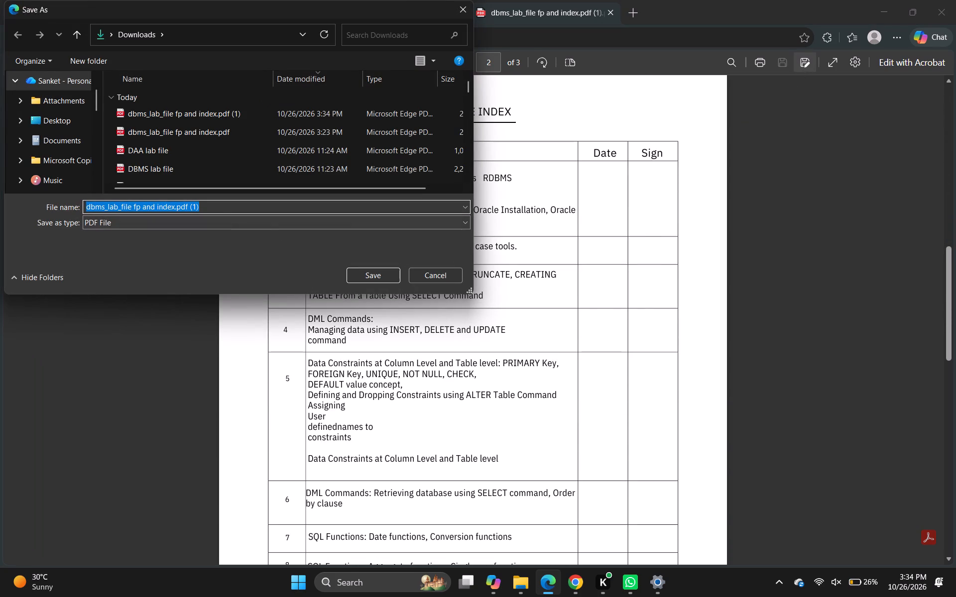
click(194, 208)
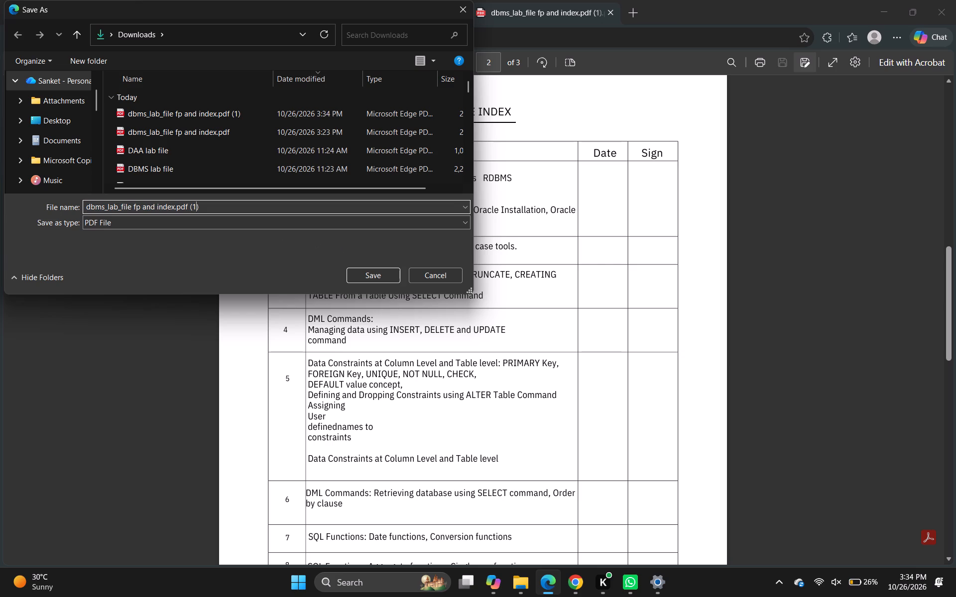
key(BackSpace)
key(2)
click(376, 276)
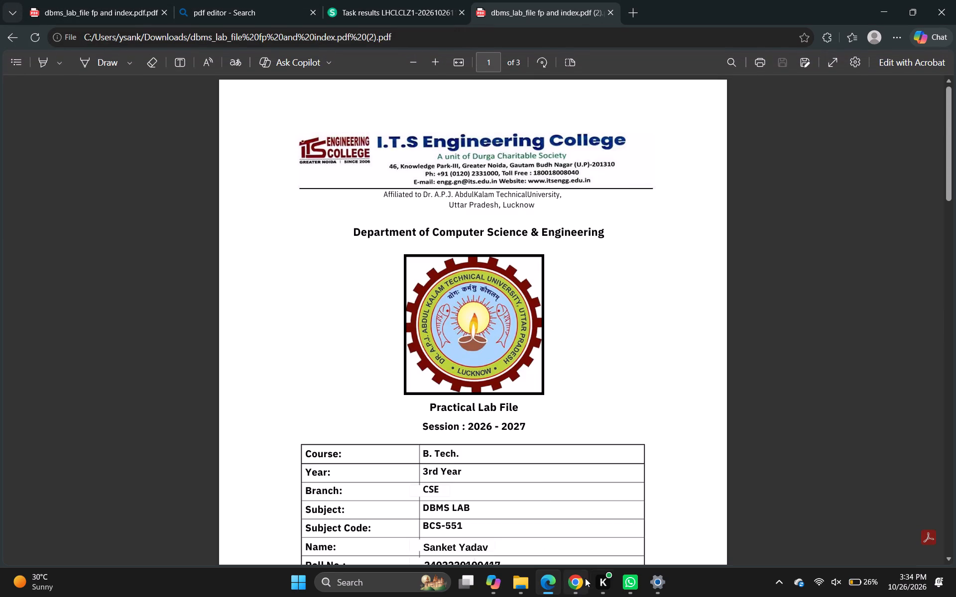
Switch to File Explorer, show the recent files in Home and reduce the window's height.
click(514, 591)
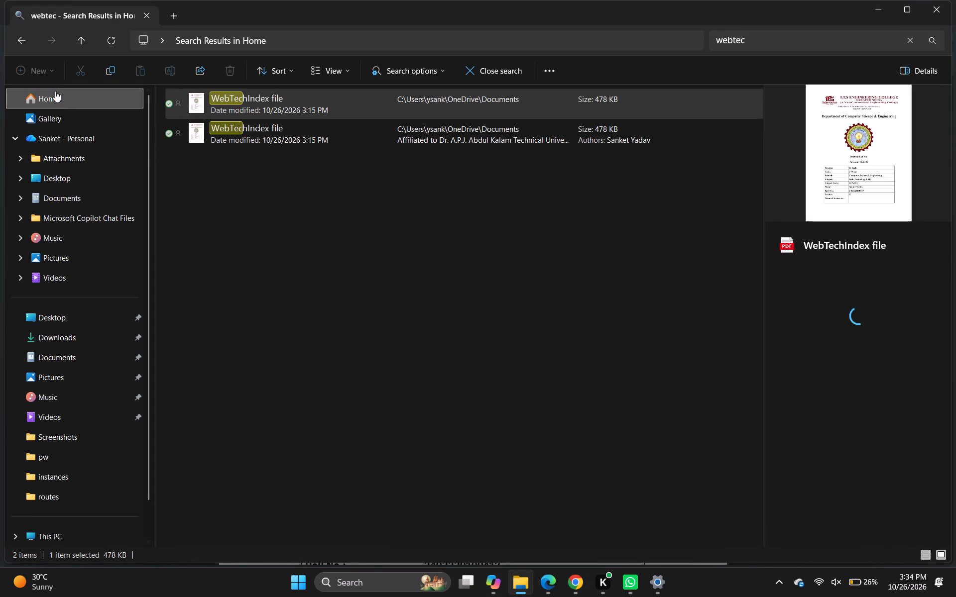
click(55, 91)
scroll(539, 314, down, 5)
drag(515, 564, 573, 565)
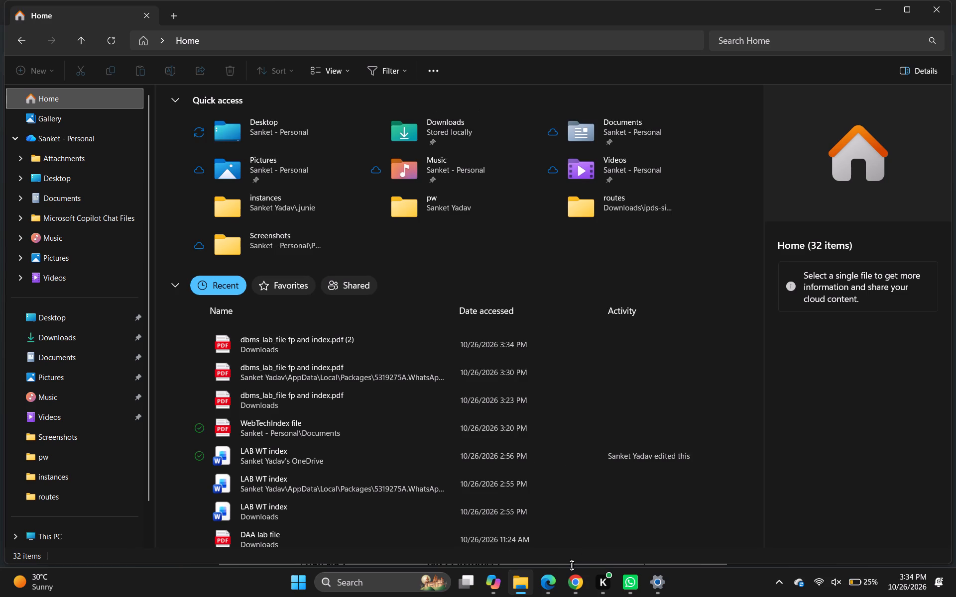
drag(573, 565, 580, 565)
drag(580, 565, 568, 519)
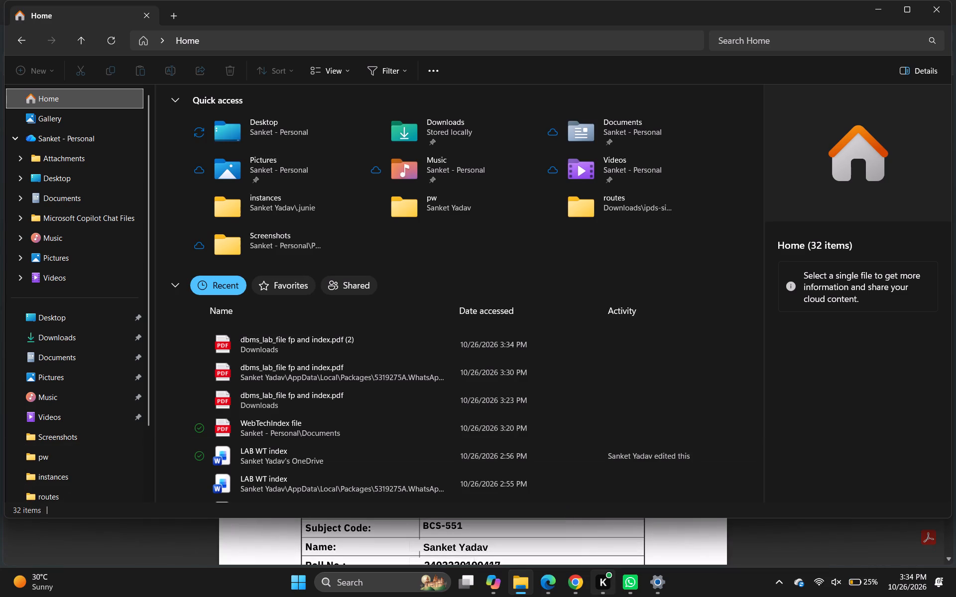